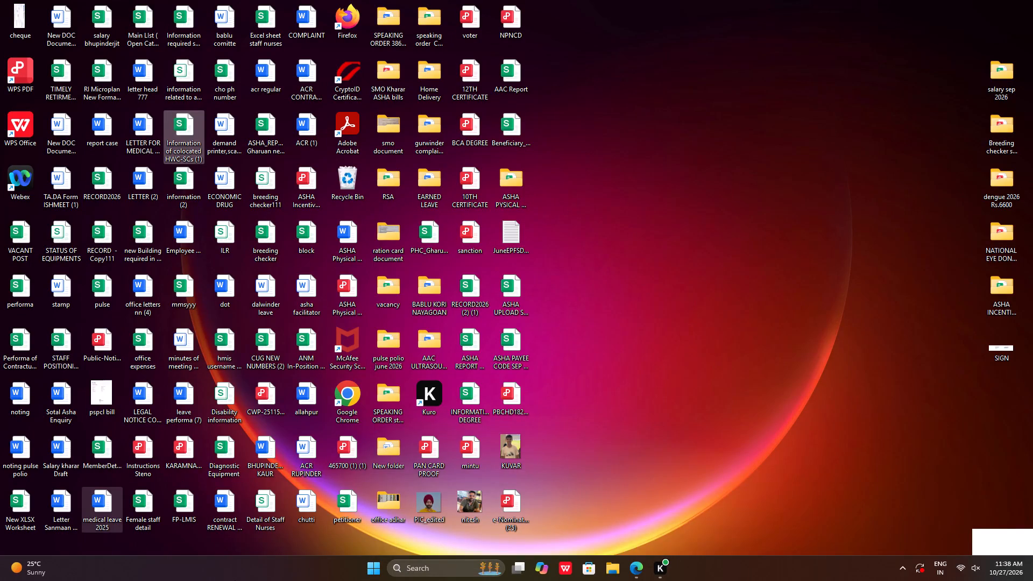
# Open the ACR CONTRACT document from the desktop files.
pyautogui.click(62, 441)
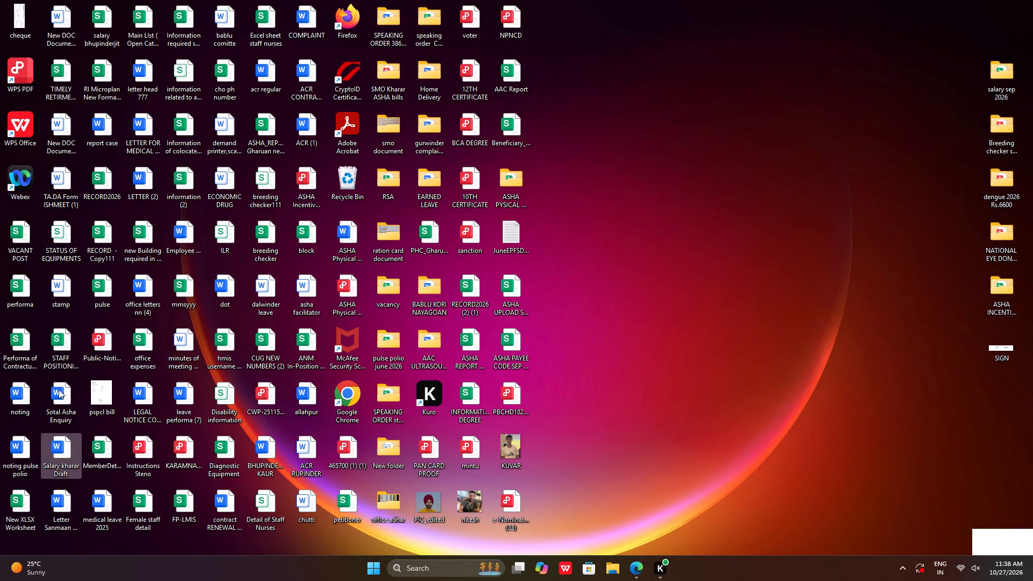
pyautogui.click(145, 296)
pyautogui.click(139, 235)
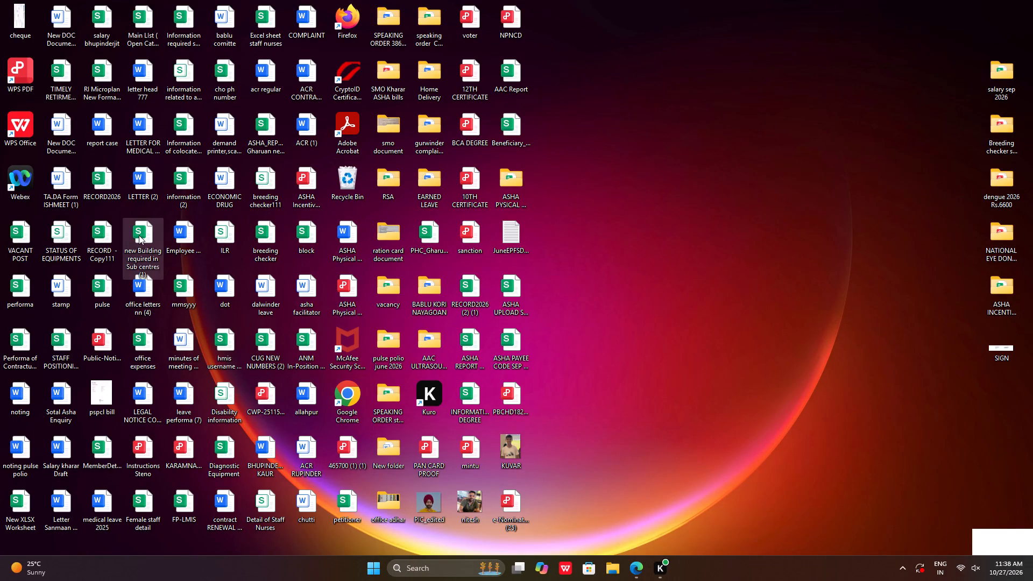
pyautogui.click(106, 183)
pyautogui.click(139, 179)
pyautogui.click(140, 140)
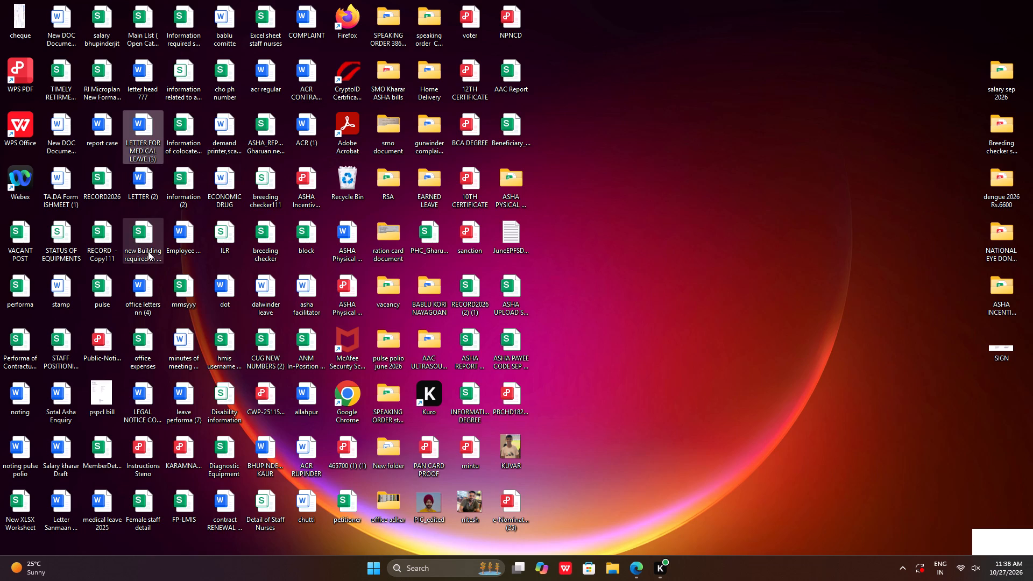
pyautogui.click(312, 84)
pyautogui.doubleClick(312, 84)
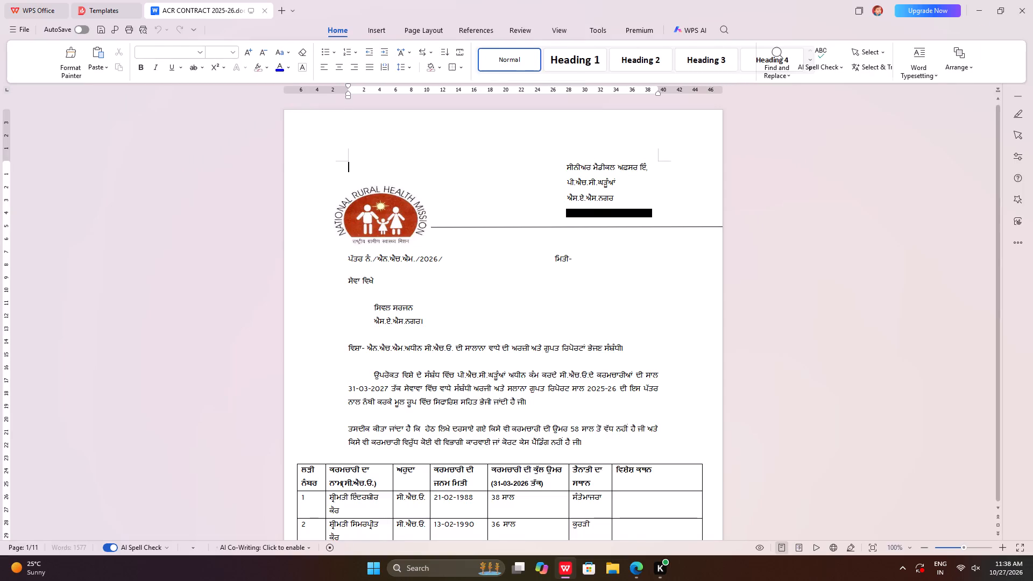
# Search the document for the employee's first name, ਪਰਵਿੰਦਰ.
pyautogui.hotkey('ctrl', 'f')
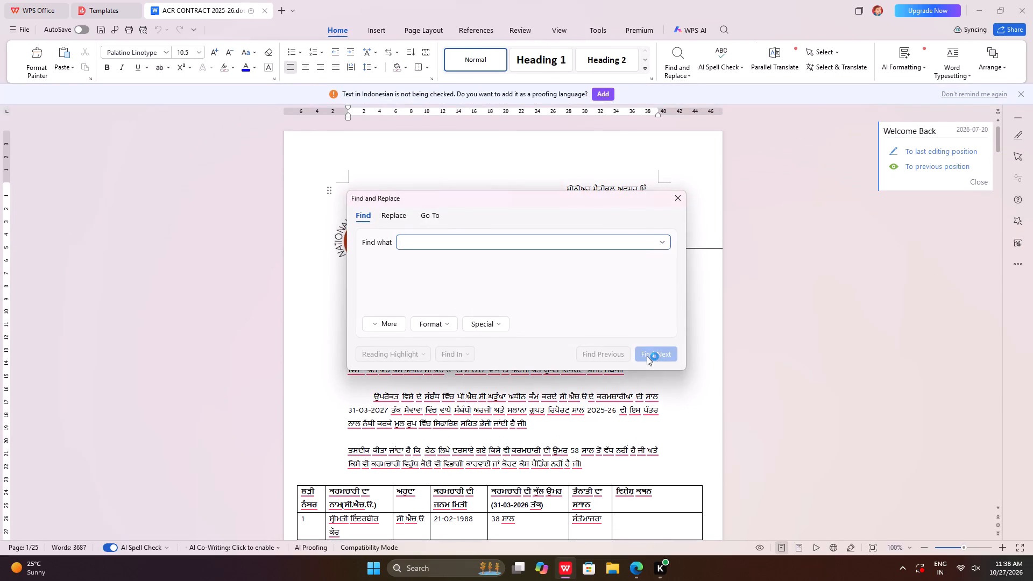
pyautogui.write('HJ')
pyautogui.press('BackSpace')
pyautogui.press('BackSpace')
pyautogui.press('BackSpace')
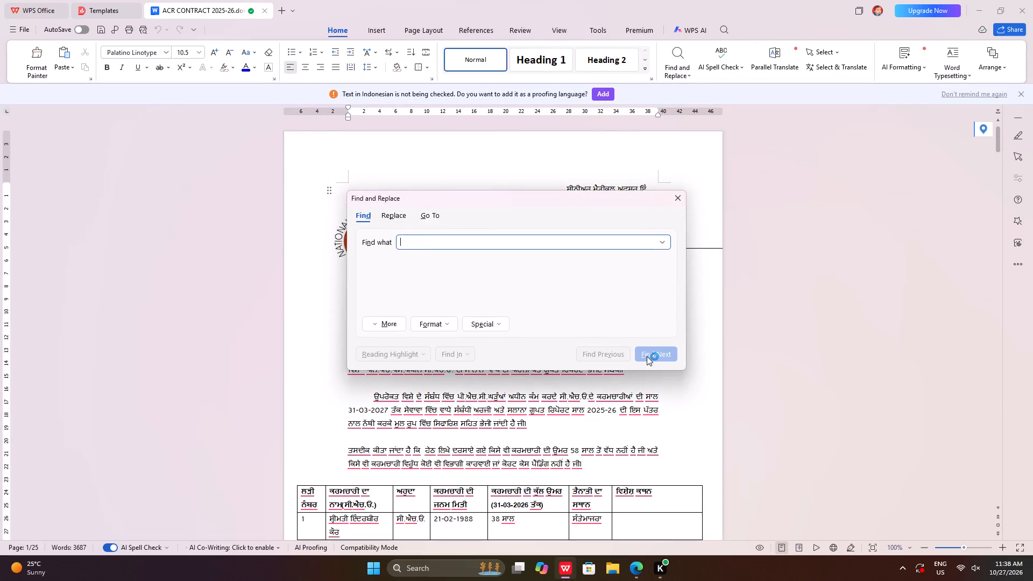
pyautogui.write('ਰਵਿੰਦਰ')
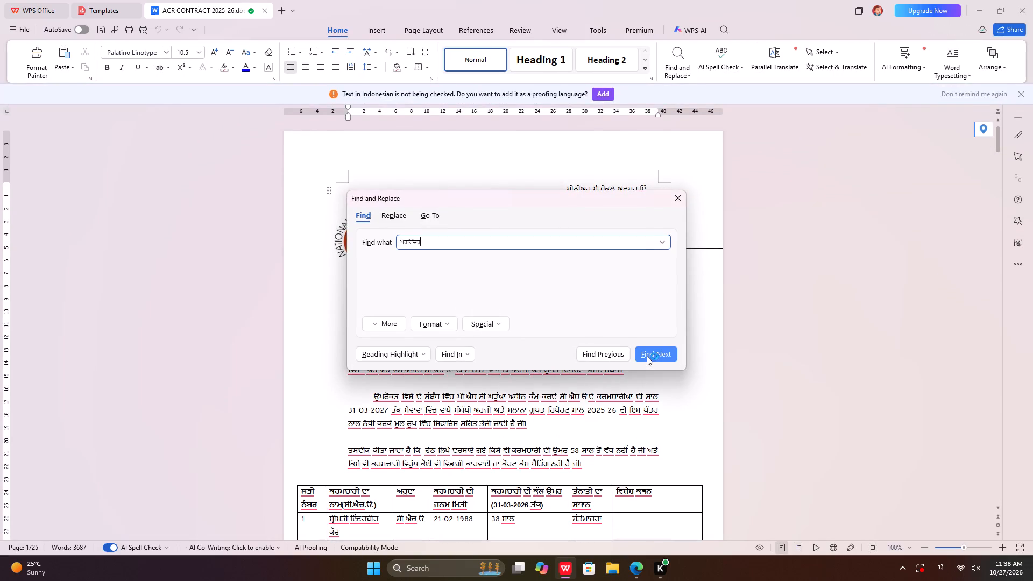
pyautogui.press('Return')
pyautogui.press('Return')
pyautogui.press('Return')
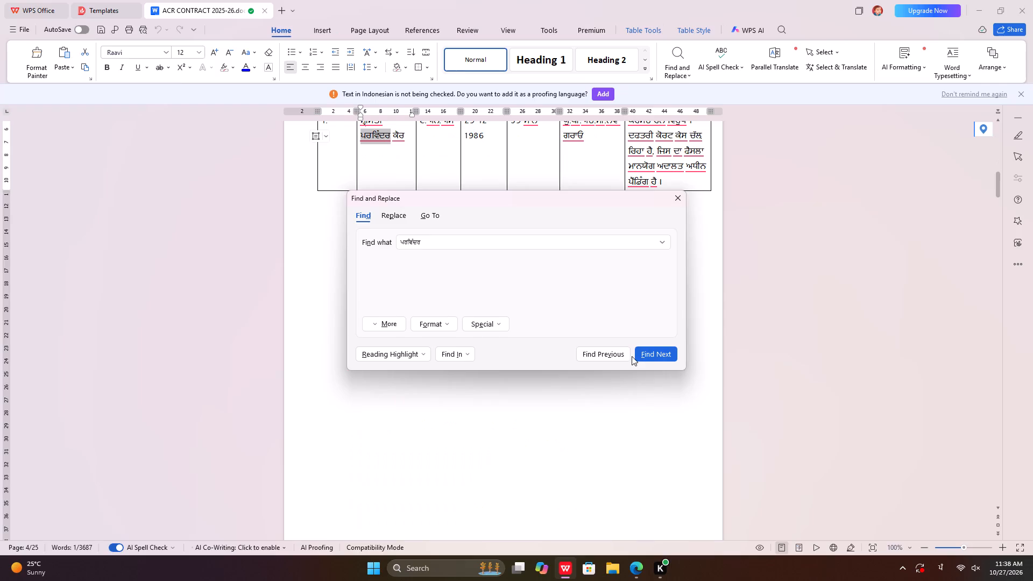
# Examine the ACR and annual increment letter on the pages before the employee table containing the name.
pyautogui.scroll(4, 669, 253)
pyautogui.scroll(4, 508, 403)
pyautogui.scroll(4, 498, 460)
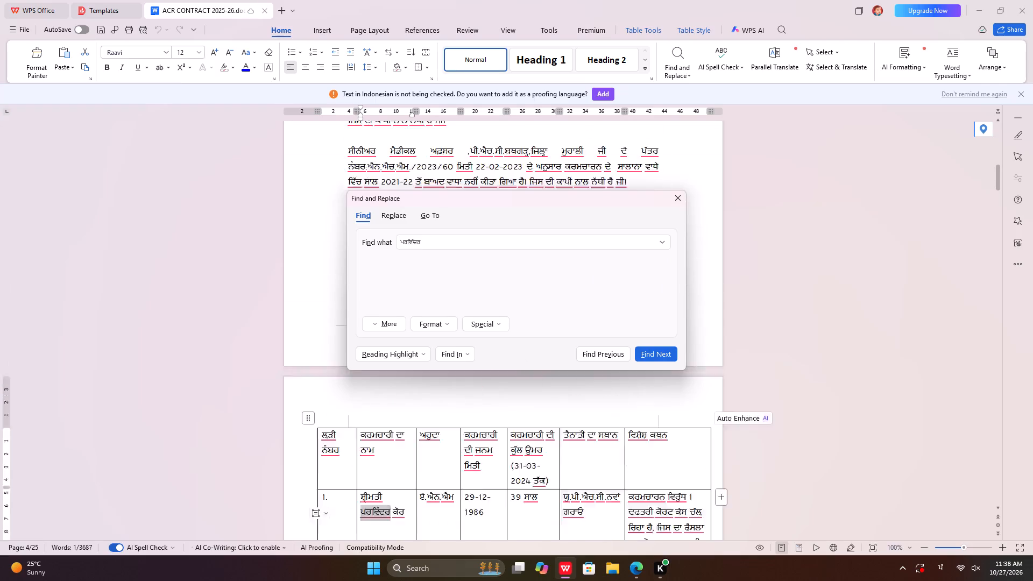
pyautogui.scroll(20, 492, 459)
pyautogui.scroll(-6, 490, 450)
pyautogui.scroll(1, 490, 450)
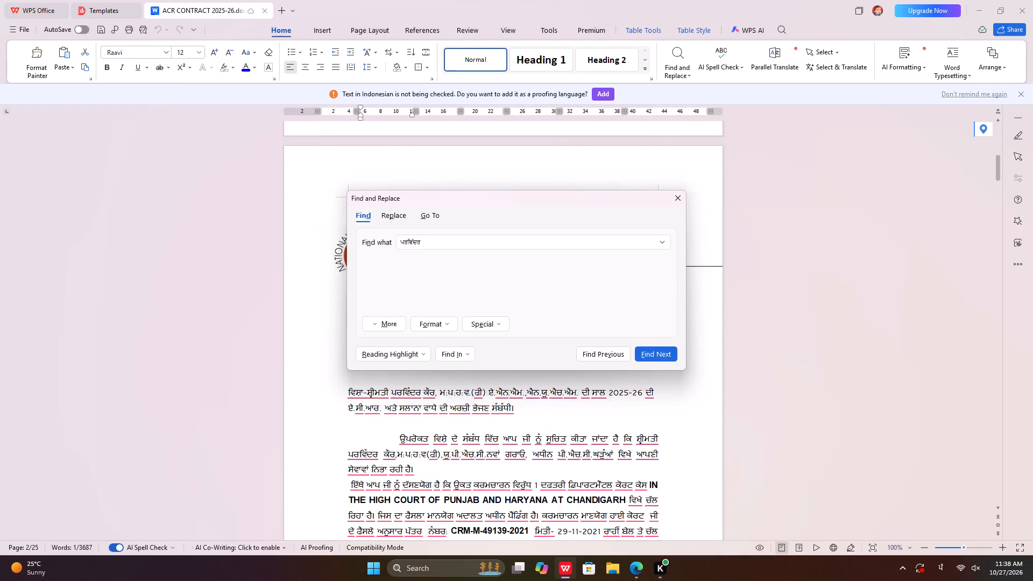
pyautogui.scroll(3, 490, 450)
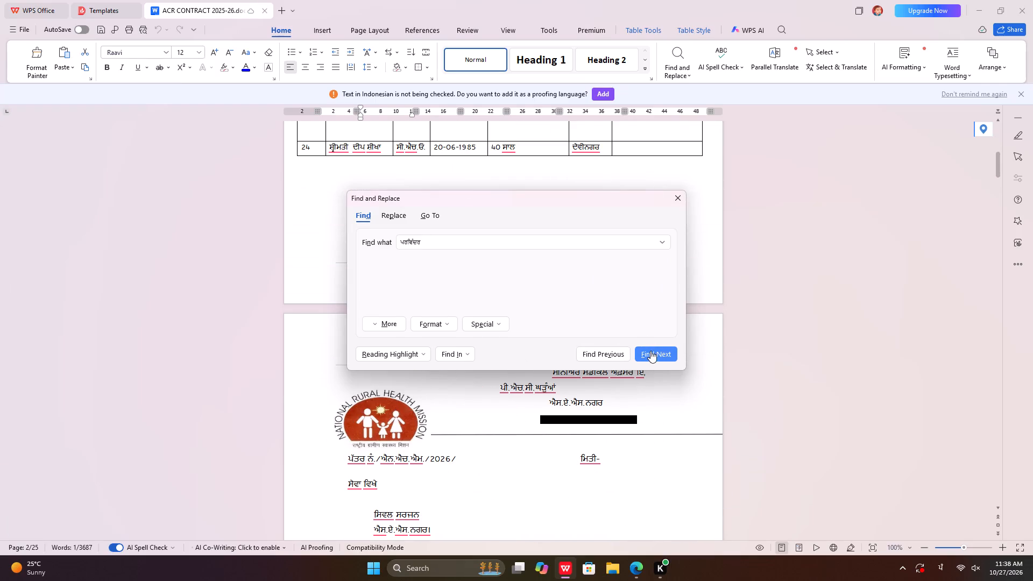
pyautogui.click(658, 351)
pyautogui.scroll(8, 520, 419)
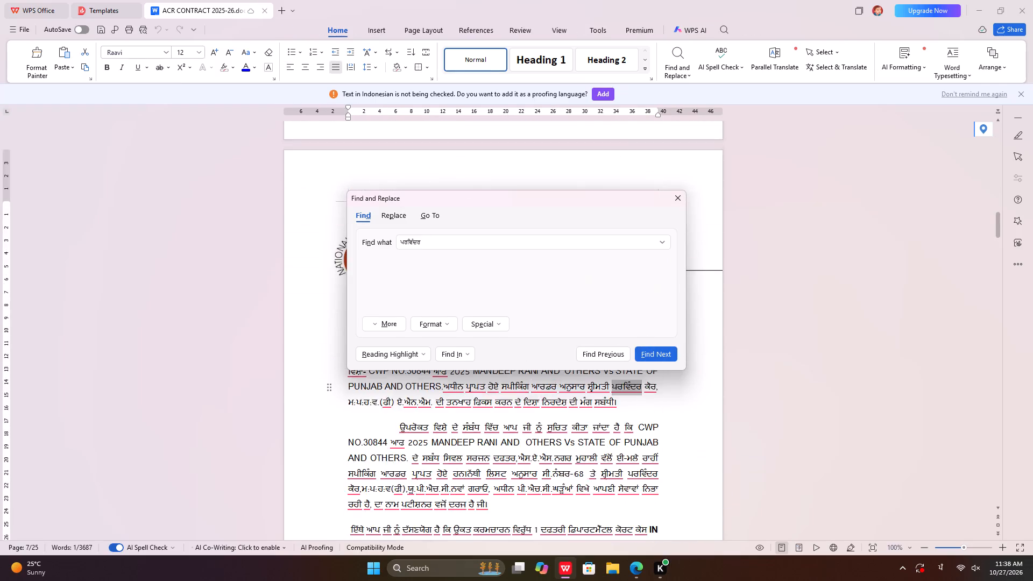
pyautogui.scroll(2, 510, 427)
pyautogui.scroll(-1, 512, 444)
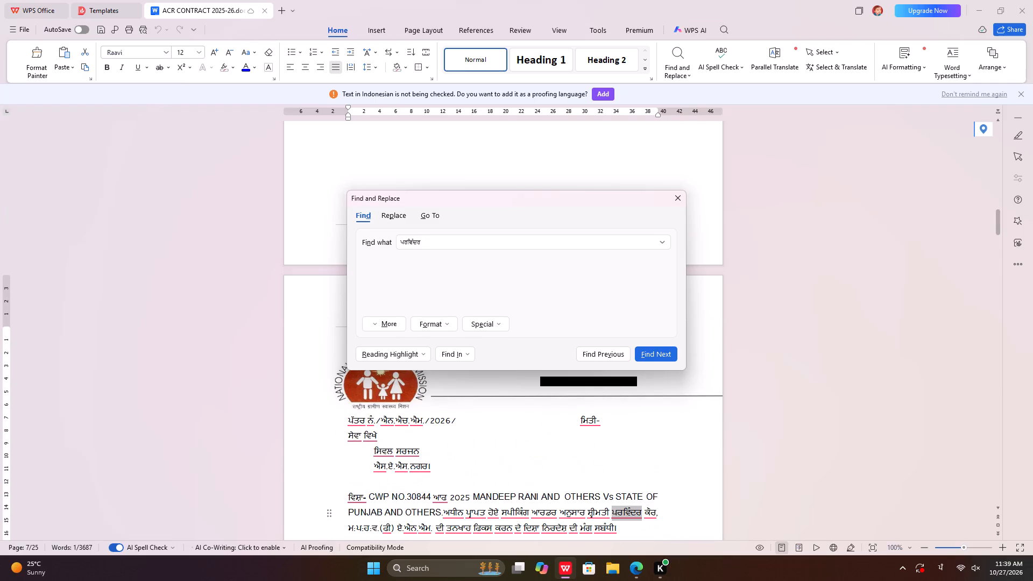
pyautogui.click(658, 350)
pyautogui.scroll(4, 571, 343)
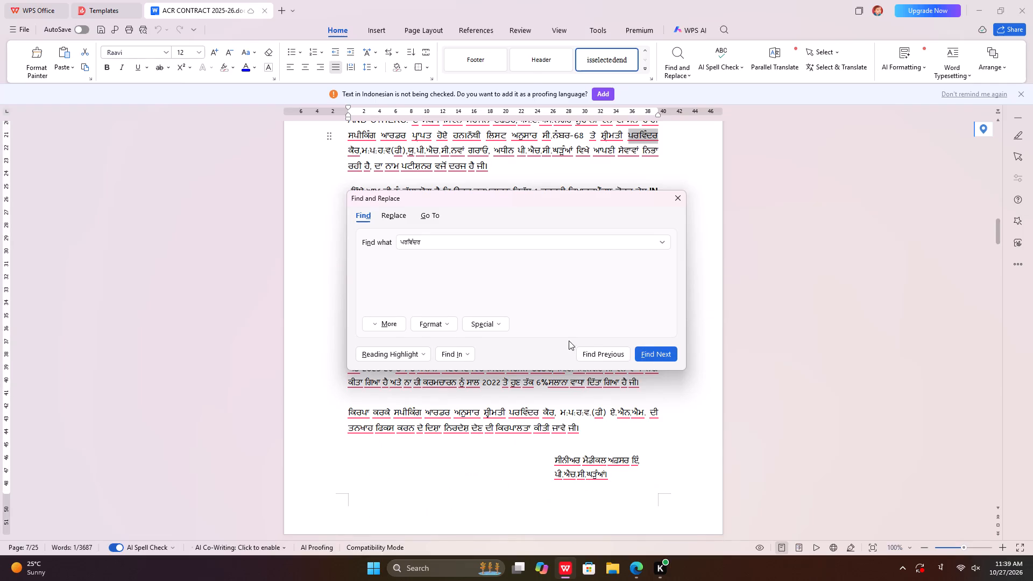
pyautogui.scroll(5, 484, 424)
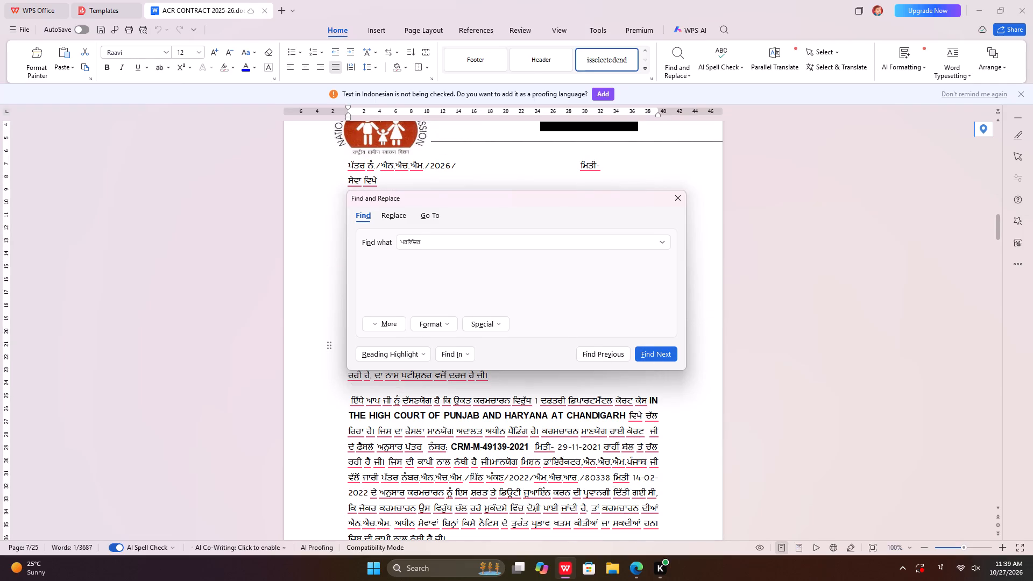
pyautogui.scroll(2, 419, 438)
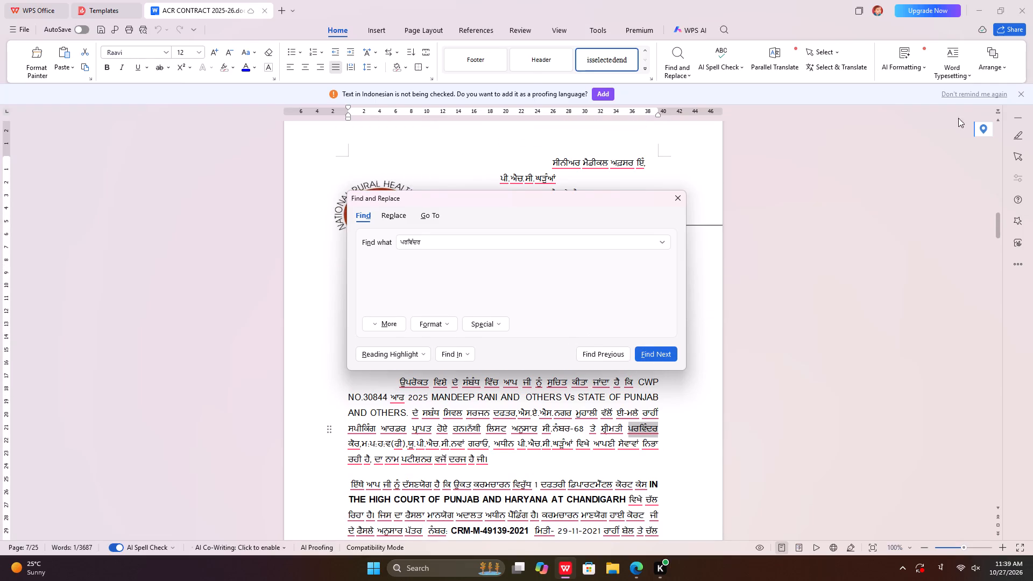
pyautogui.click(637, 357)
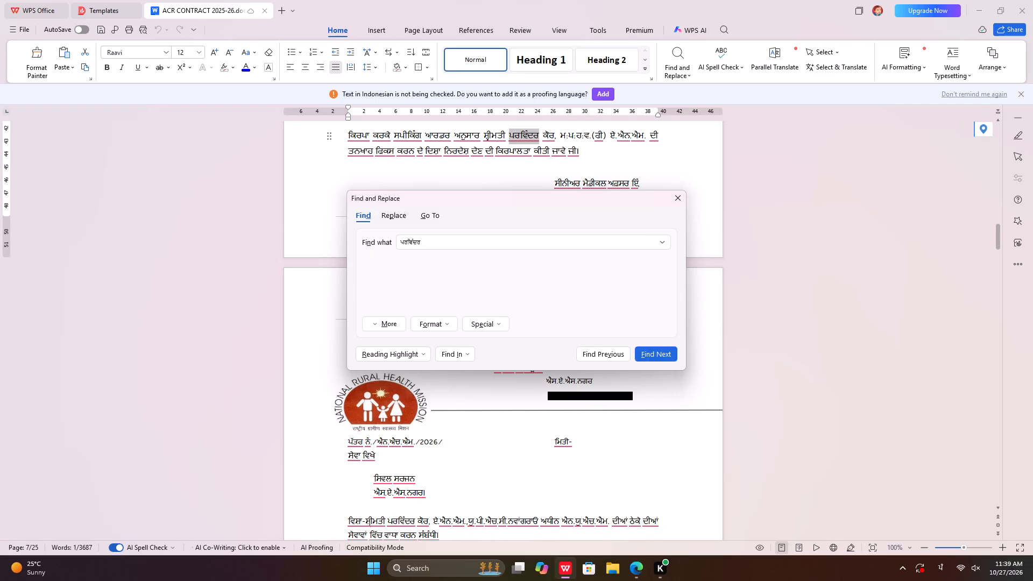
pyautogui.scroll(-2, 494, 516)
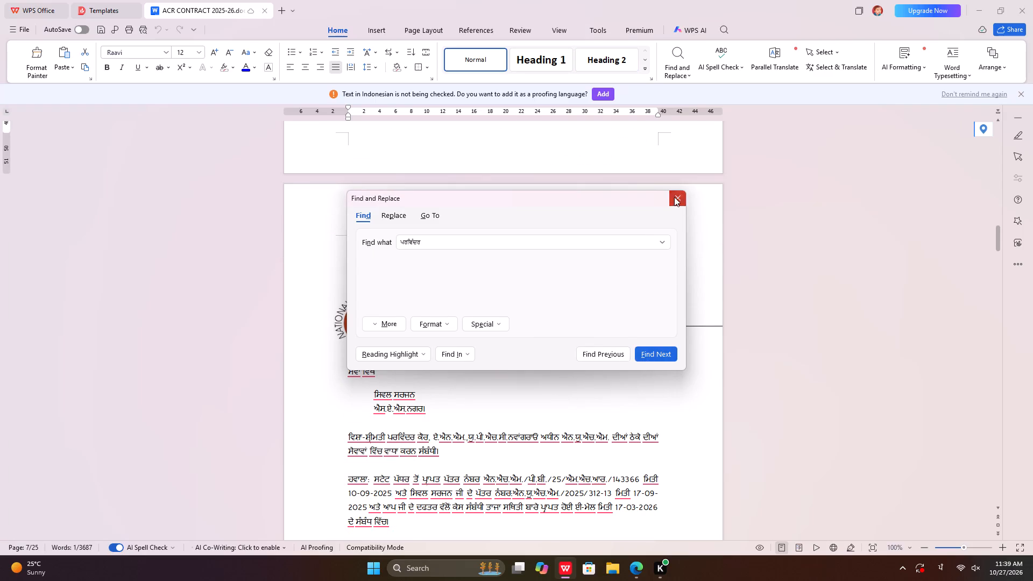
pyautogui.click(674, 197)
# Read the page 8 letter on the ANM's contract extension and court case down to its signature block.
pyautogui.scroll(-7, 438, 448)
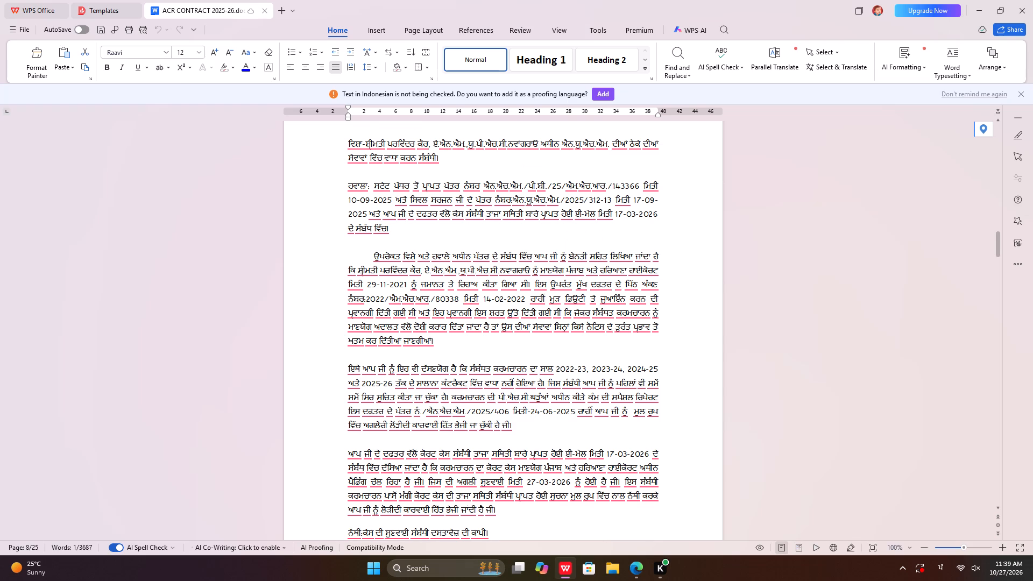
pyautogui.scroll(-4, 462, 436)
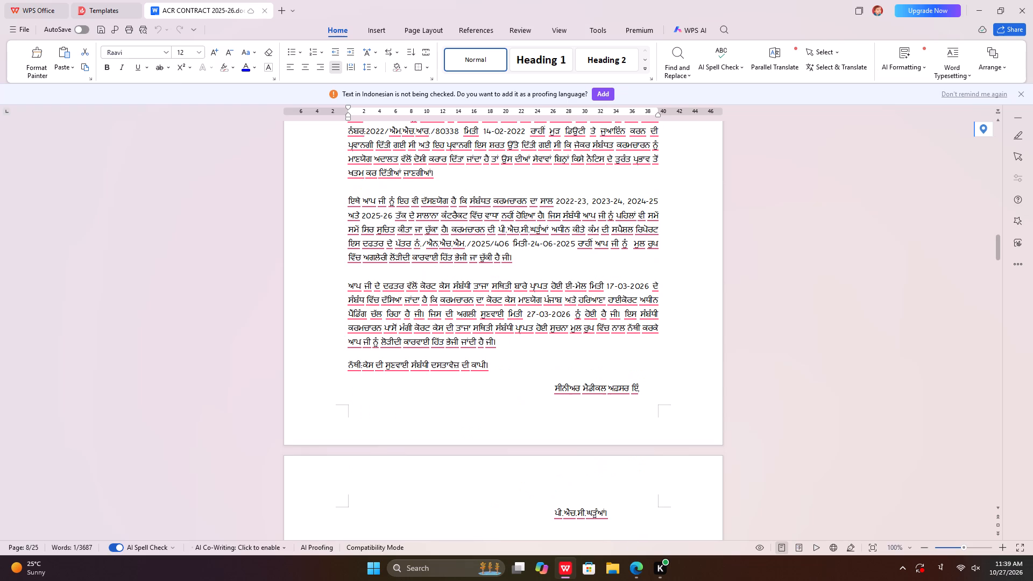
pyautogui.scroll(6, 438, 456)
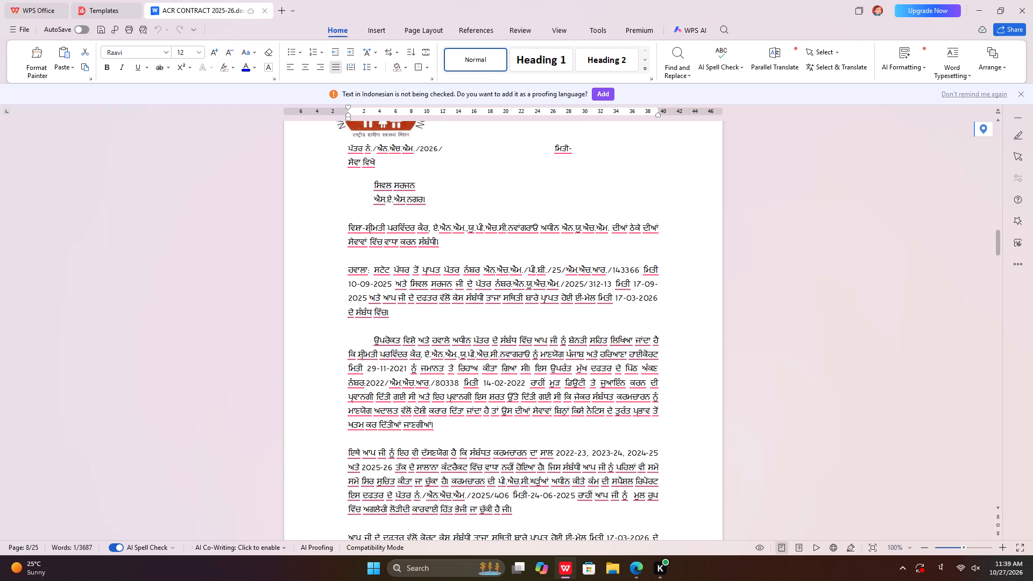
pyautogui.scroll(-2, 541, 365)
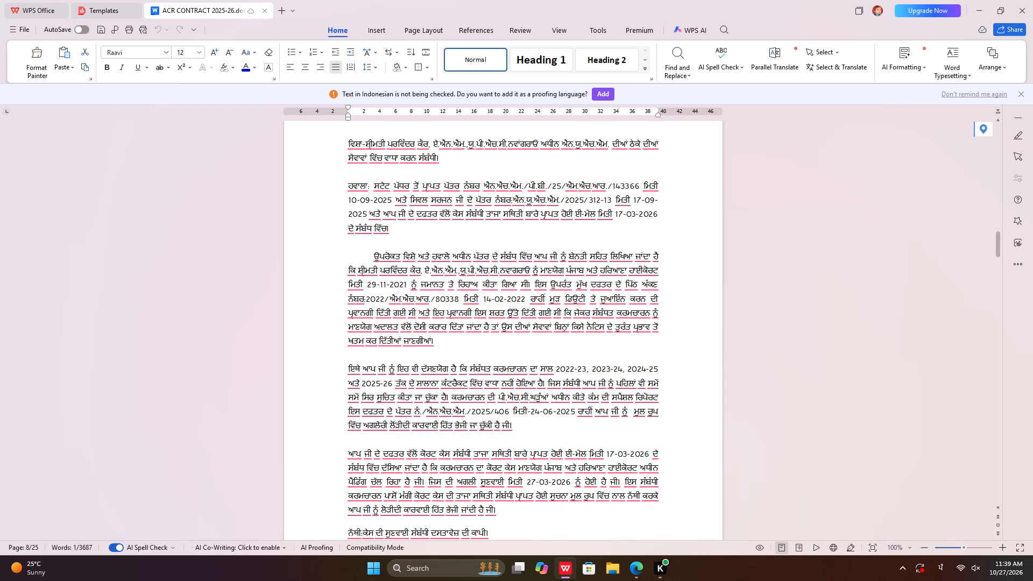
pyautogui.scroll(-2, 436, 433)
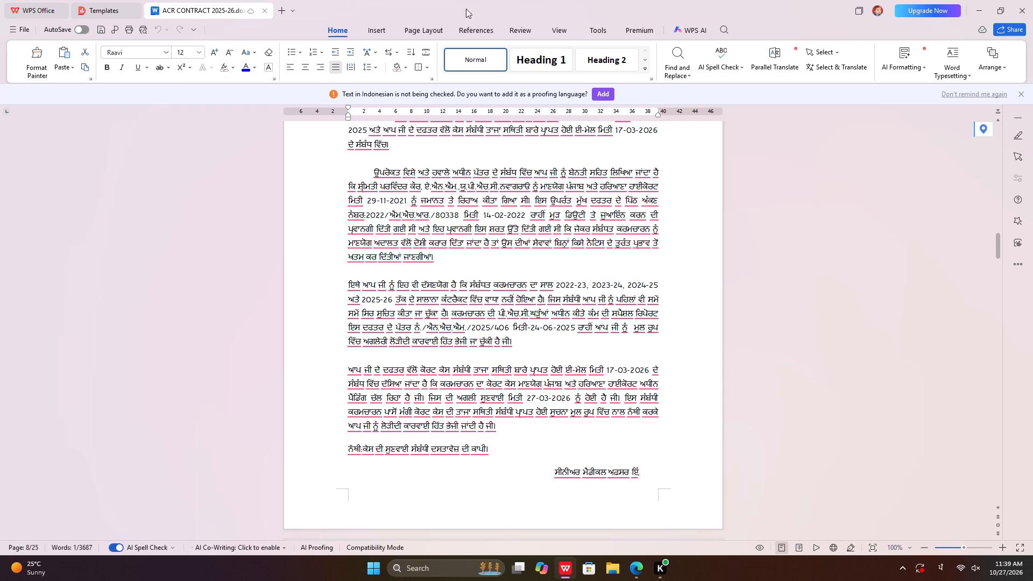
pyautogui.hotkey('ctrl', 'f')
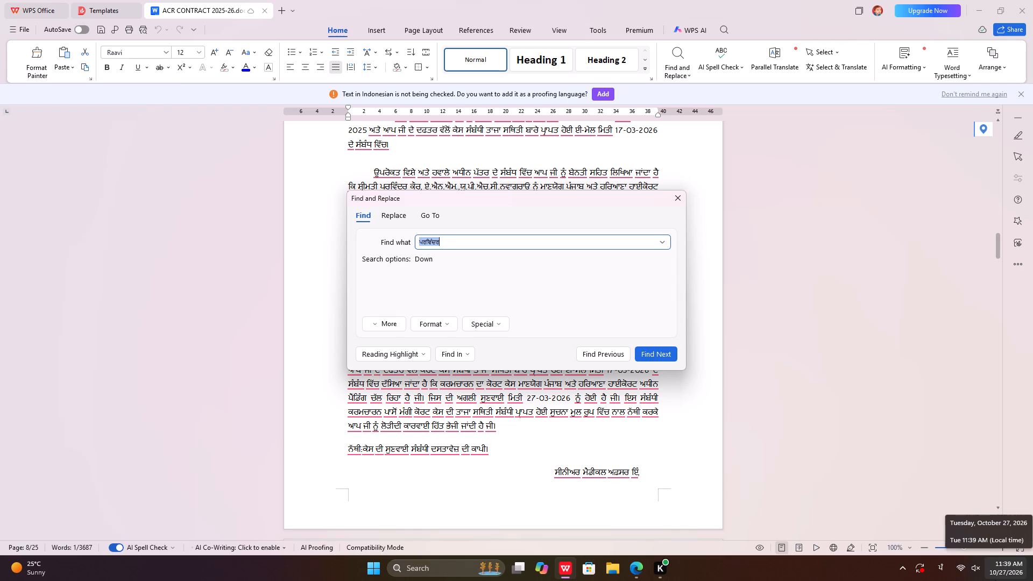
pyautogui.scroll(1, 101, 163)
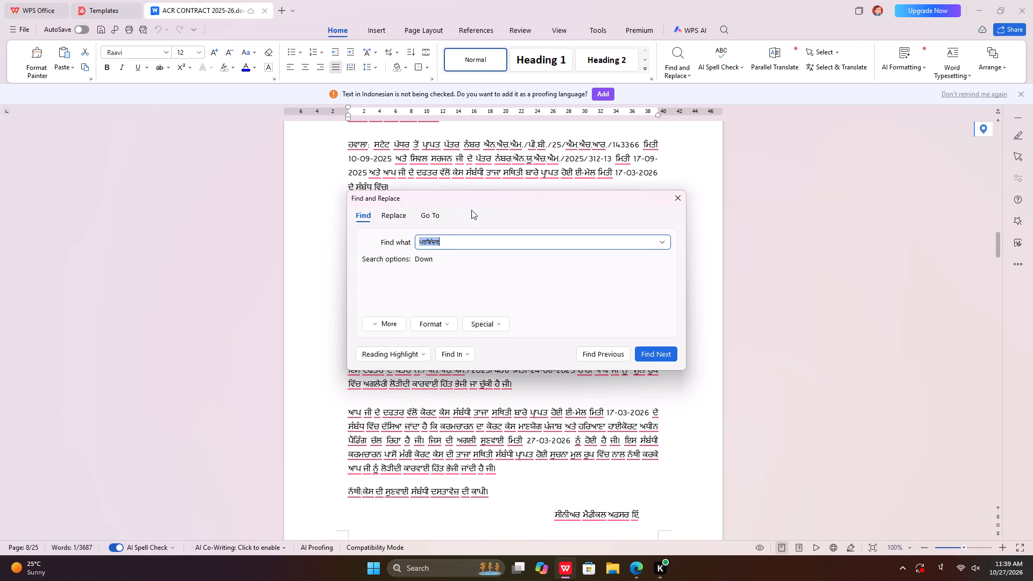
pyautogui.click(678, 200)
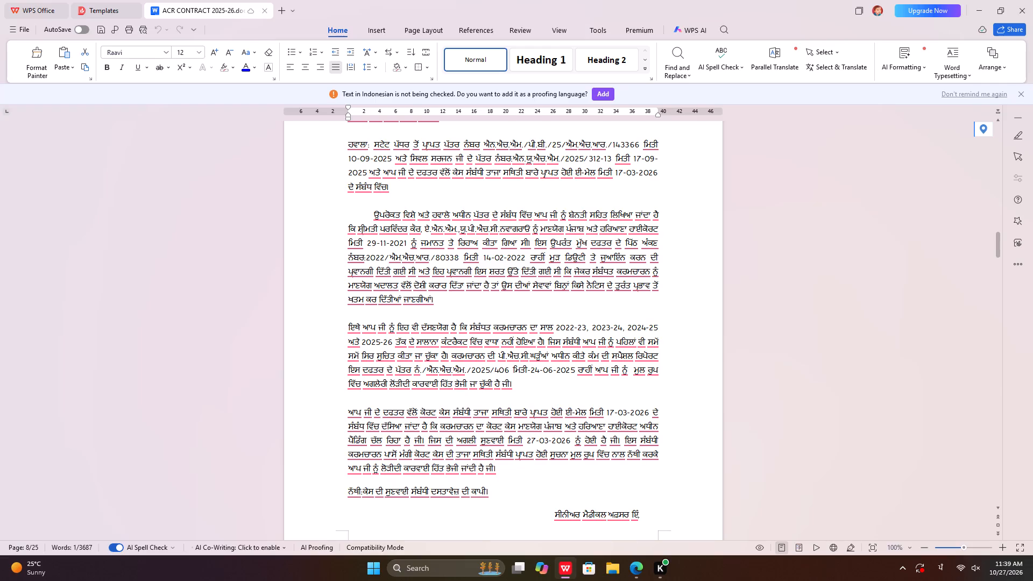
# Look over the pages following the contract extension letter and back through the earlier letters to page 5.
pyautogui.scroll(2, 492, 408)
pyautogui.scroll(-14, 517, 394)
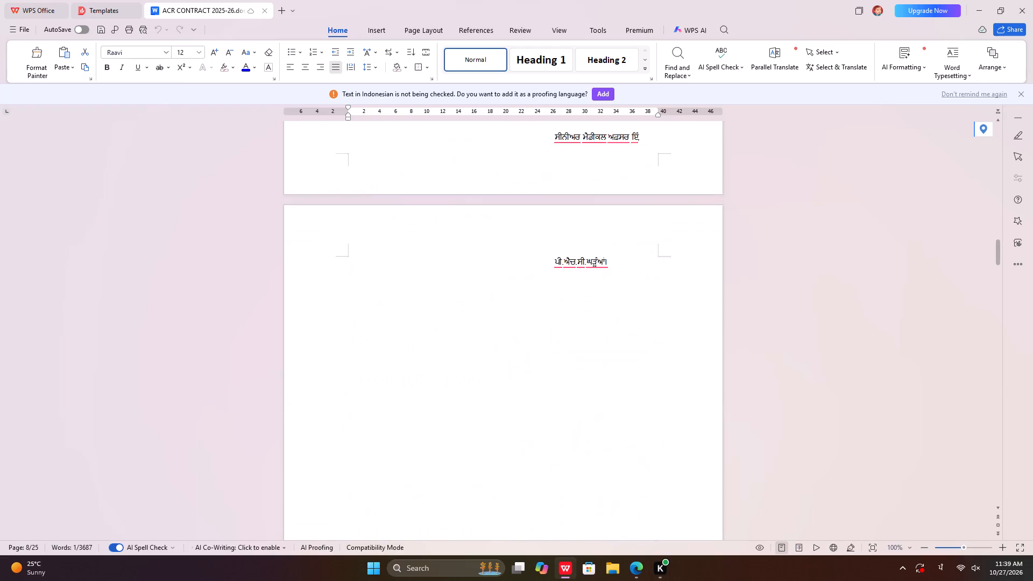
pyautogui.scroll(-19, 510, 404)
pyautogui.scroll(19, 510, 400)
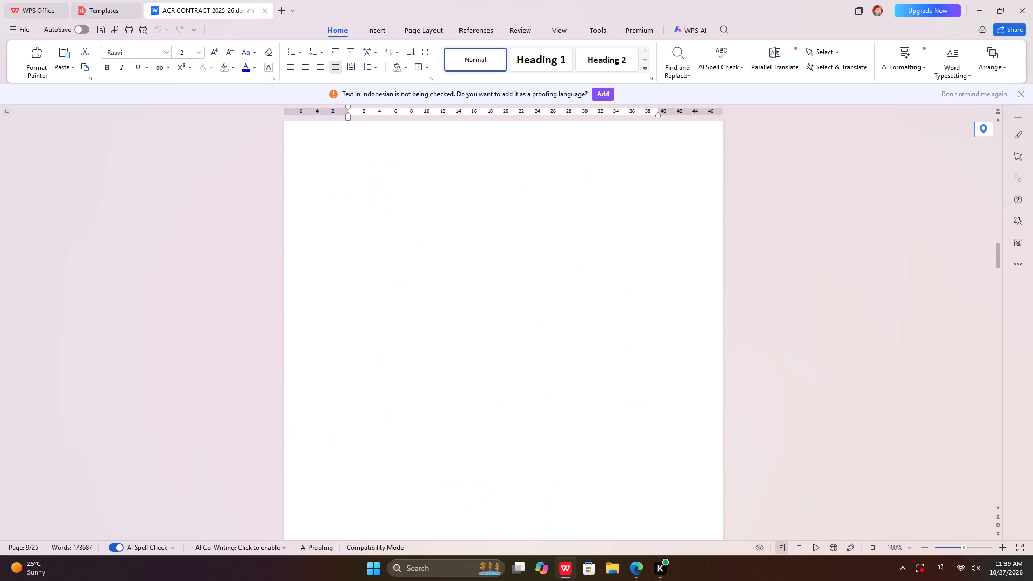
pyautogui.scroll(17, 469, 412)
pyautogui.scroll(14, 452, 412)
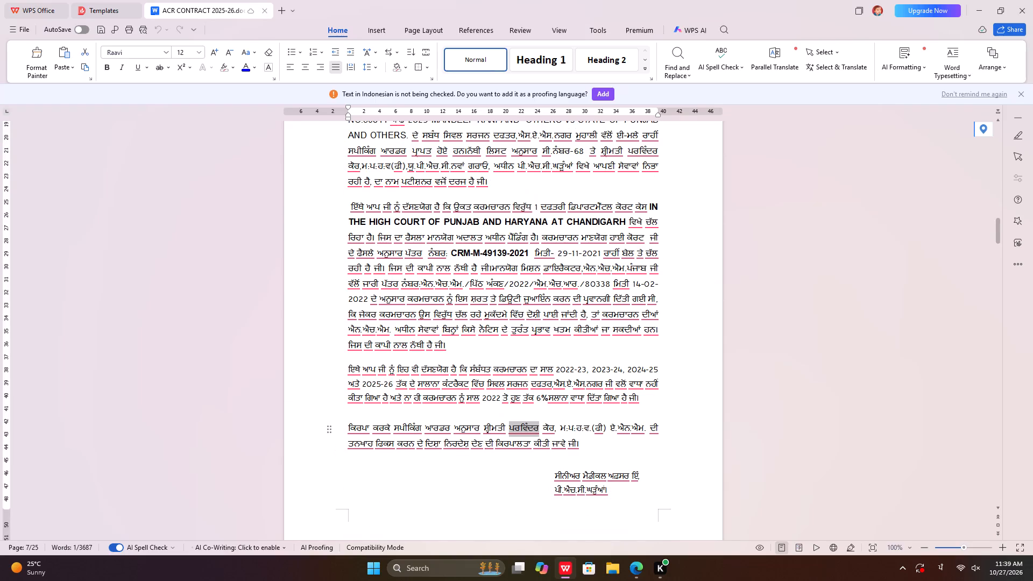
pyautogui.scroll(5, 452, 412)
pyautogui.scroll(11, 436, 345)
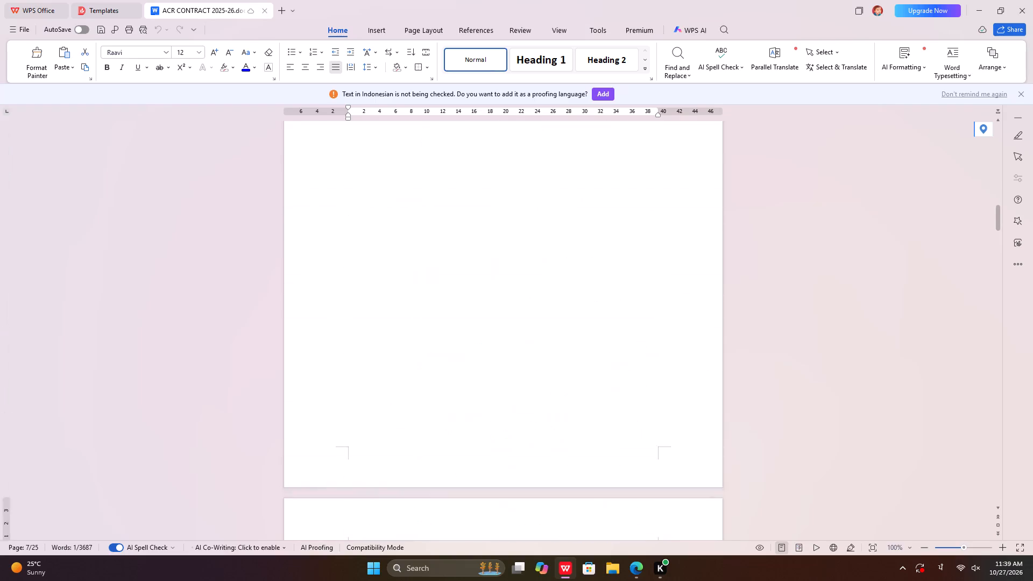
pyautogui.scroll(20, 441, 345)
pyautogui.scroll(4, 441, 345)
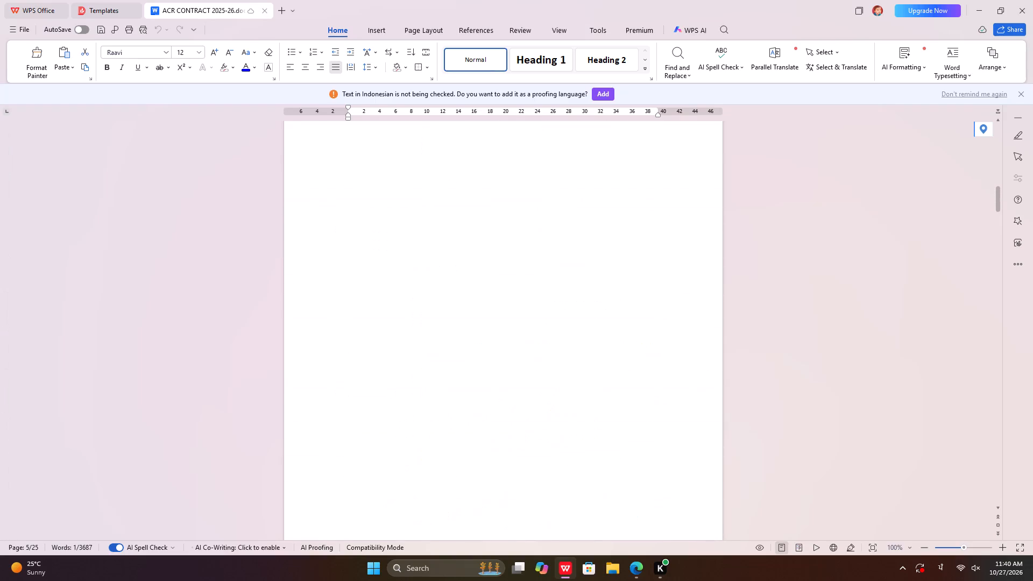
# Search the document for the phrase ਖਤਮ ਕਰ ਦਿੱਤੀਆਂ ਜਾਣਗੀਆਂ and go through its next occurrences.
pyautogui.hotkey('ctrl', 'f')
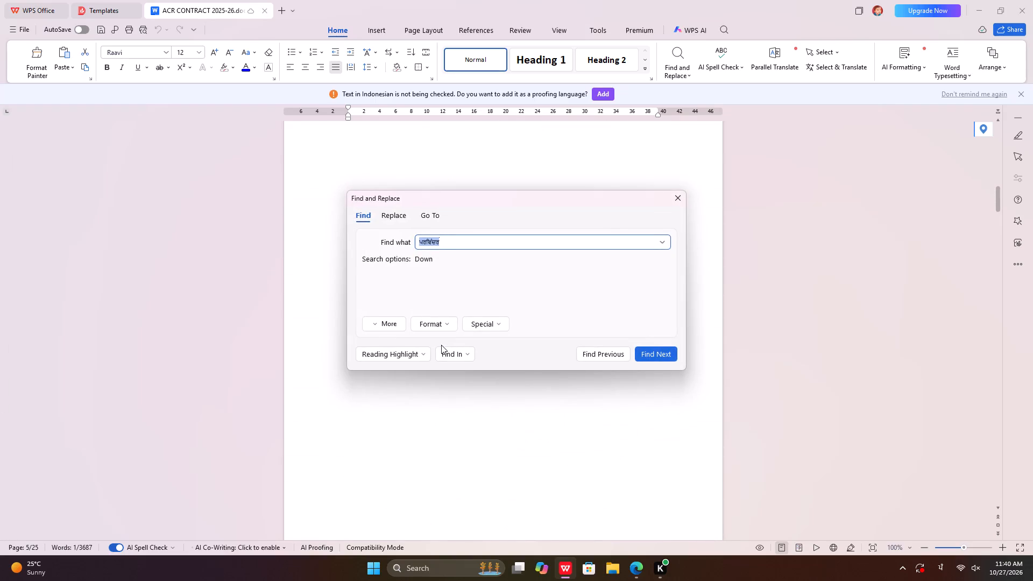
pyautogui.write('ਖਤਮ ਕਰ ਦਿੱਤੀਆਂ')
pyautogui.press('space')
pyautogui.write('ਜਾਣਗੀਆਂ')
pyautogui.press('Return')
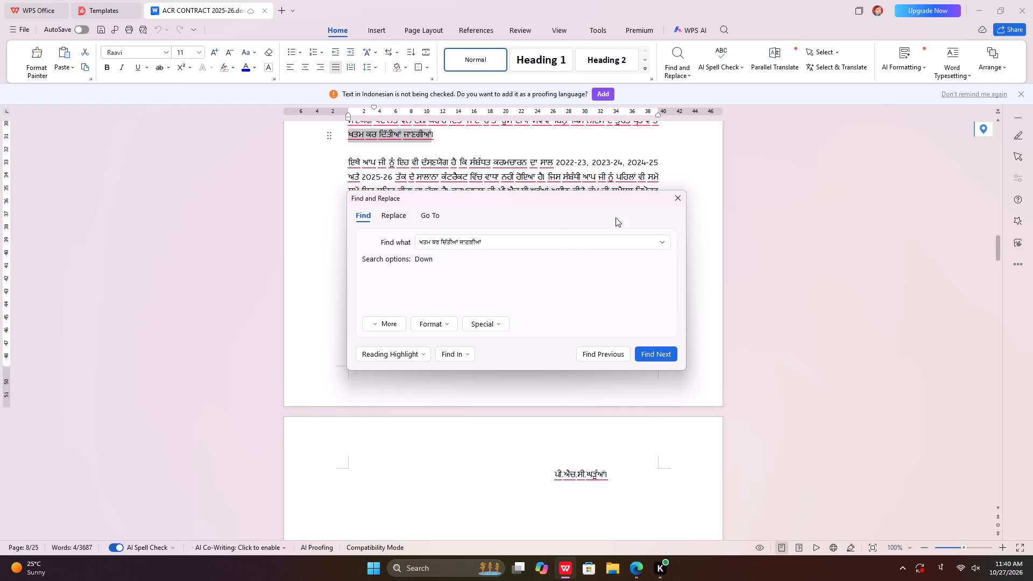
pyautogui.moveTo(458, 200); pyautogui.dragTo(437, 241)
pyautogui.click(643, 394)
pyautogui.click(643, 394)
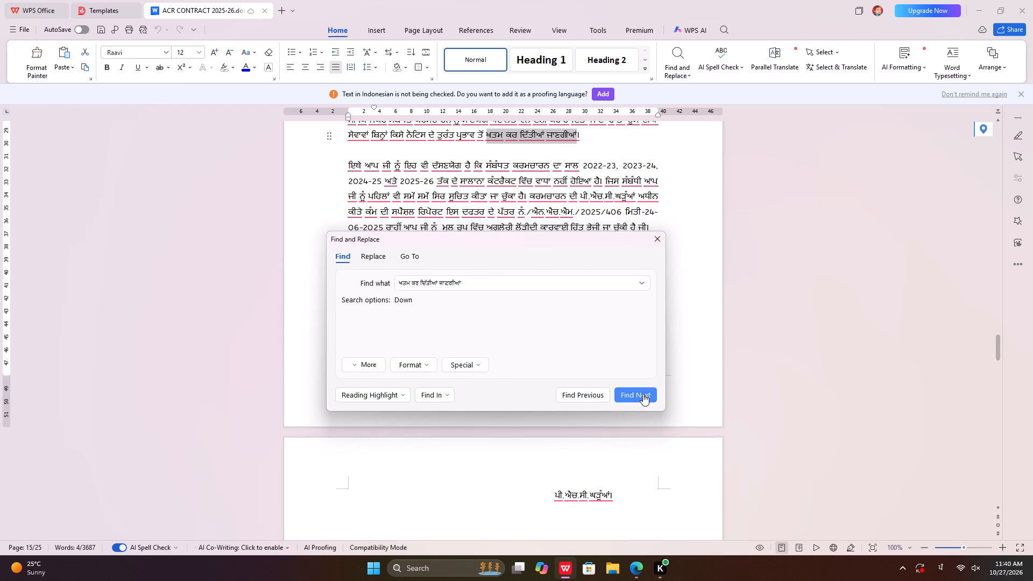
# Go to the next occurrence of the phrase ਖਤਮ ਕਰ ਦਿੱਤੀਆਂ ਜਾਣਗੀਆਂ and end the search.
pyautogui.moveTo(643, 394); pyautogui.dragTo(551, 261)
pyautogui.moveTo(550, 245); pyautogui.dragTo(495, 471)
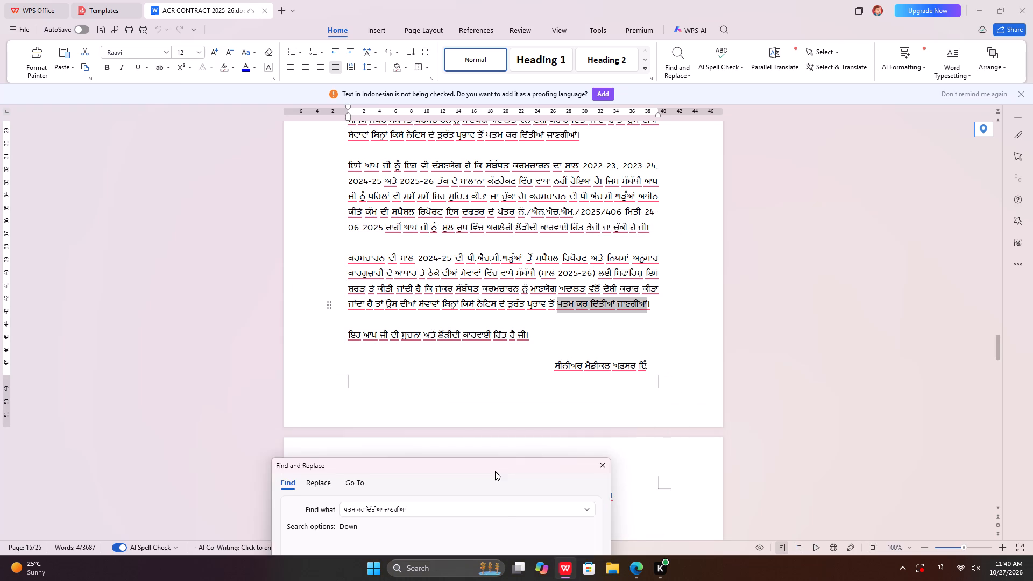
pyautogui.moveTo(495, 471); pyautogui.dragTo(327, 314)
pyautogui.click(435, 309)
# Align the ਪੀ.ਐਚ.ਸੀ.ਘੜੂੰਆਂ line in the page 15 letterhead with the sender lines above and below it.
pyautogui.scroll(4, 424, 316)
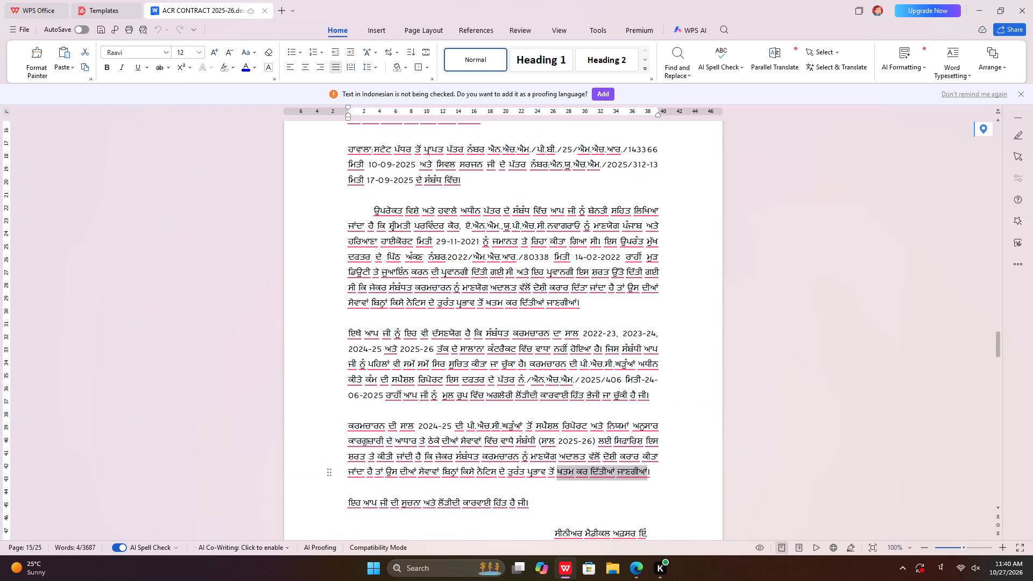
pyautogui.scroll(1, 425, 310)
pyautogui.scroll(6, 395, 247)
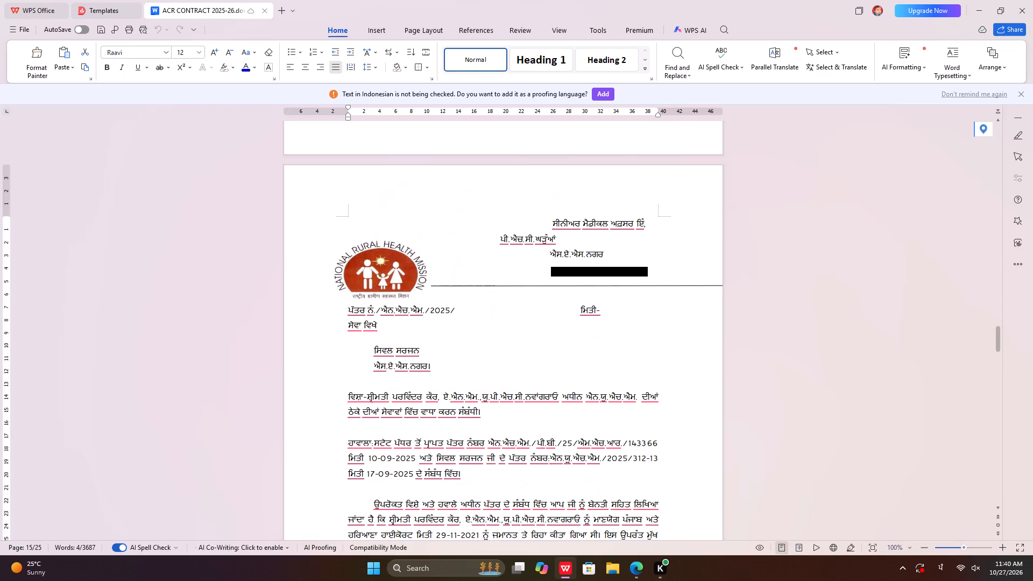
pyautogui.click(492, 244)
pyautogui.press('Tab')
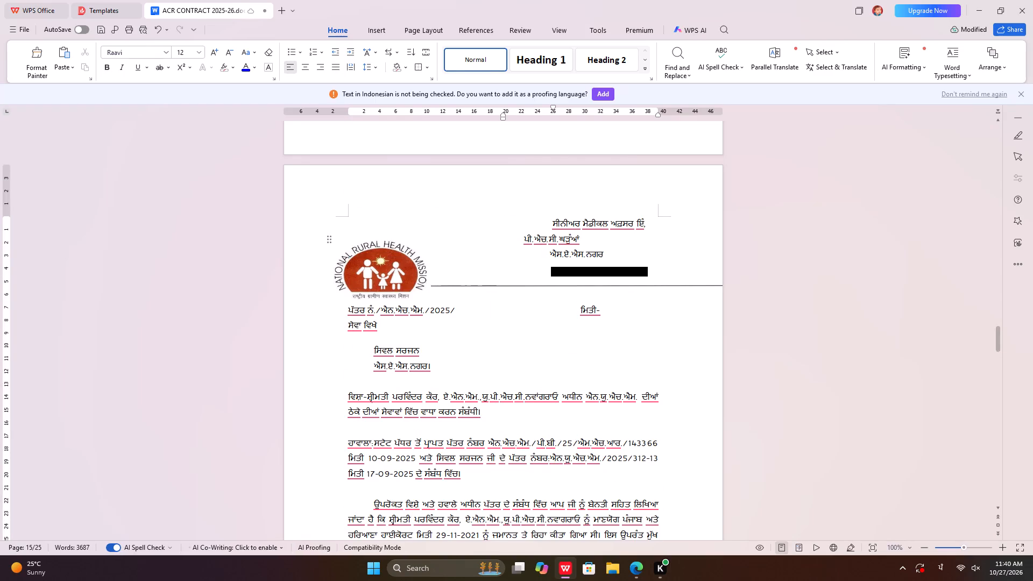
pyautogui.press('space')
pyautogui.press('space')
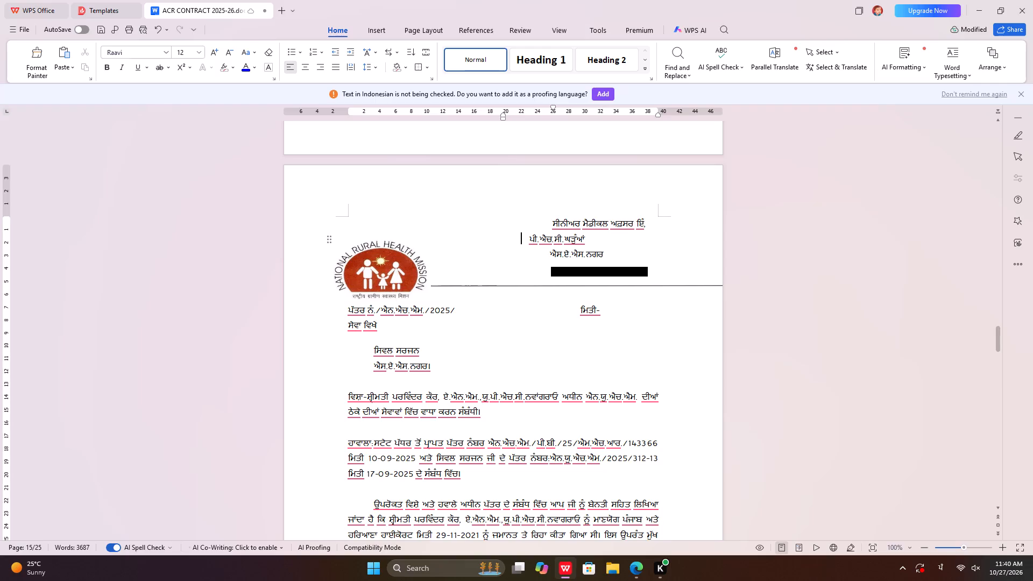
pyautogui.press('space')
pyautogui.press('space')
pyautogui.press('space')
pyautogui.press('space')
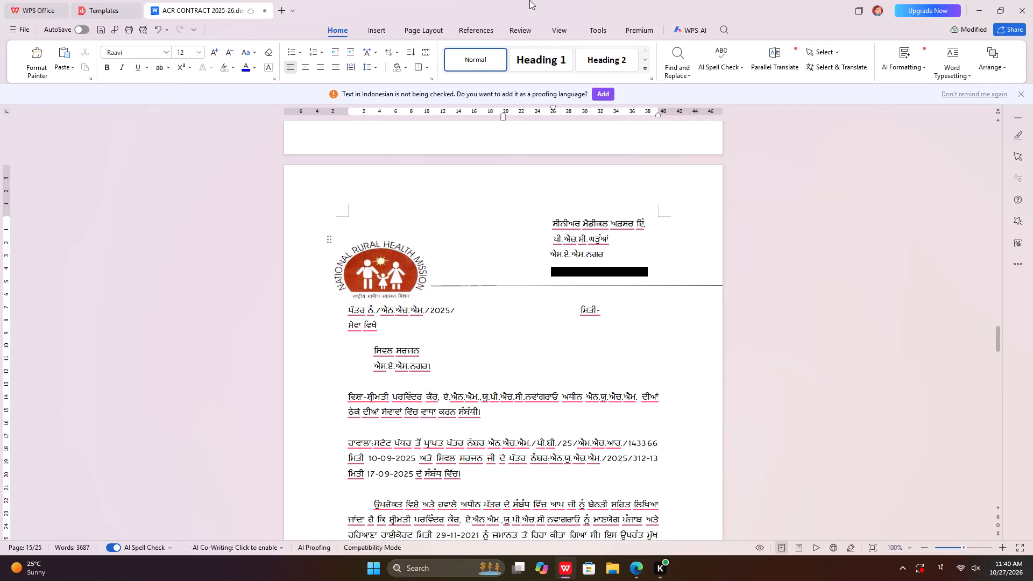
# Copy the whole page 15 letter, from its letterhead through the signature block on page 16.
pyautogui.moveTo(379, 141); pyautogui.dragTo(436, 561)
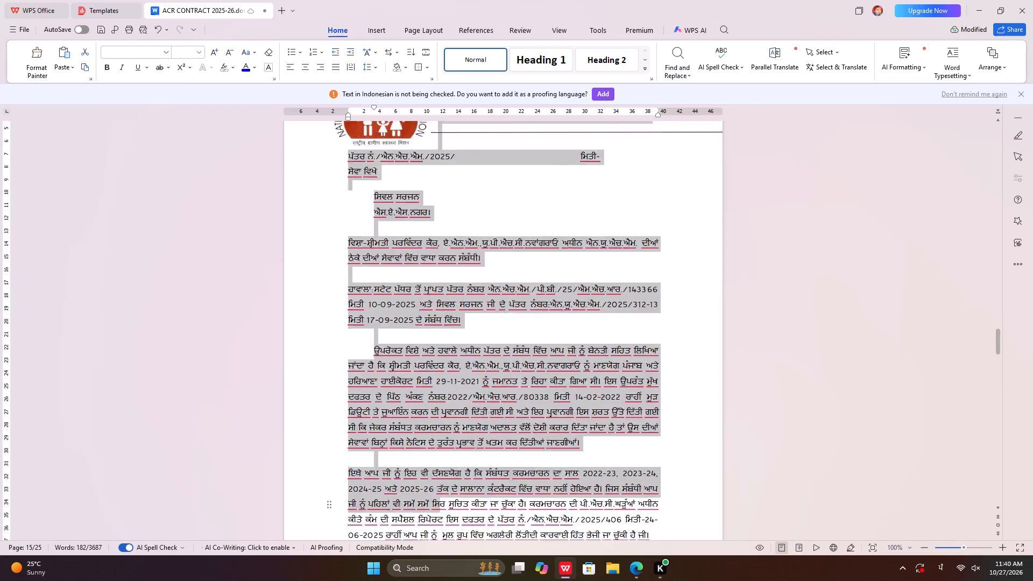
pyautogui.moveTo(436, 561); pyautogui.dragTo(642, 491)
pyautogui.hotkey('ctrl', 'c')
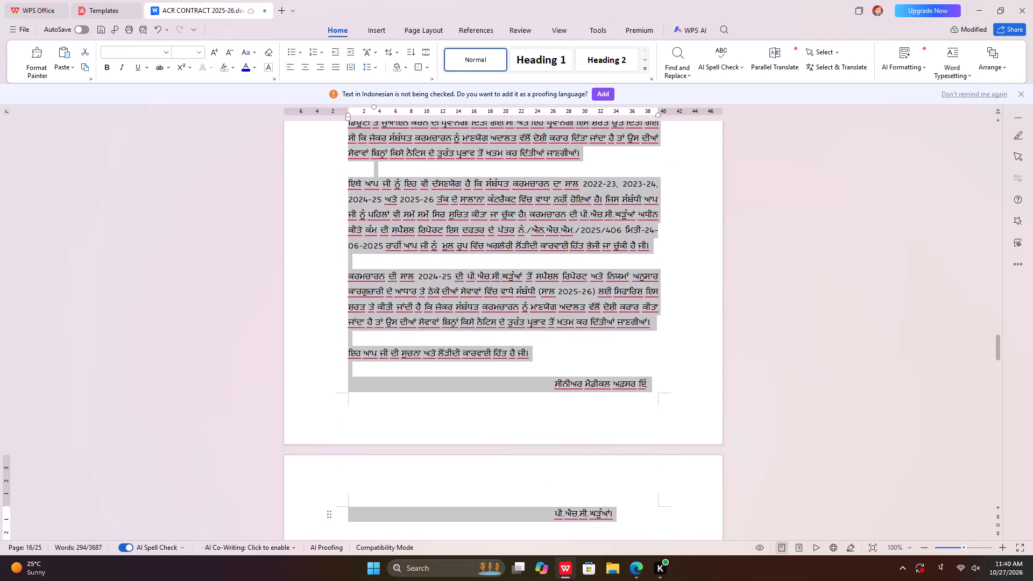
# Insert a blank portrait page after the letter's signature block on page 16.
pyautogui.scroll(-7, 293, 413)
pyautogui.scroll(-6, 384, 342)
pyautogui.scroll(-11, 450, 379)
pyautogui.scroll(6, 456, 396)
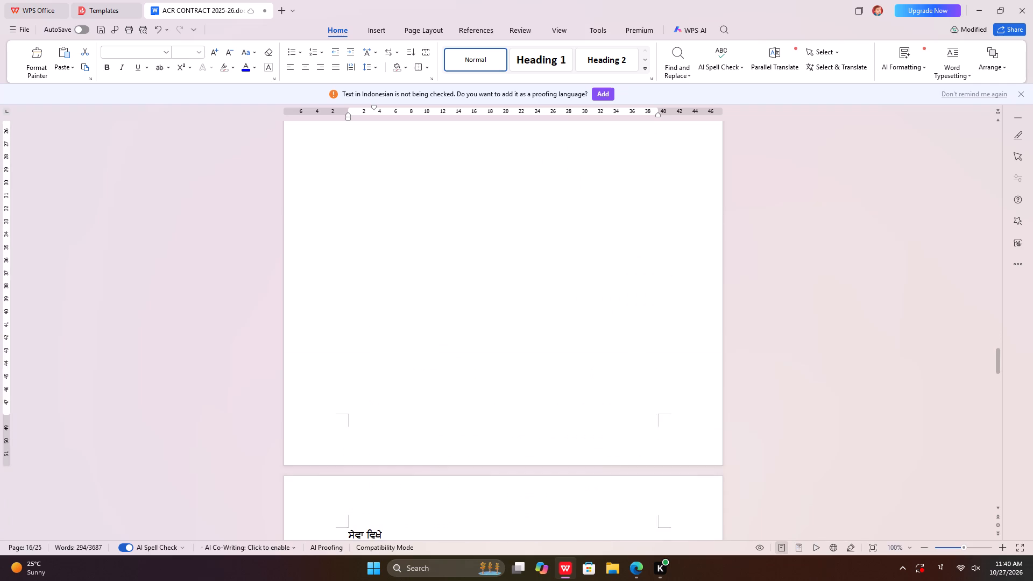
pyautogui.scroll(5, 437, 304)
pyautogui.scroll(5, 471, 385)
pyautogui.click(497, 332)
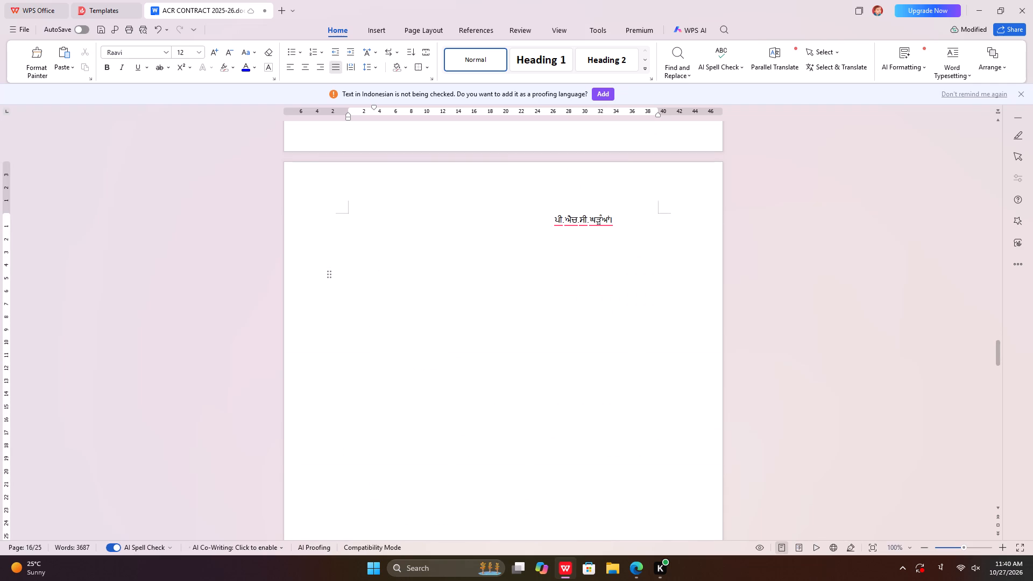
pyautogui.click(392, 29)
pyautogui.click(155, 68)
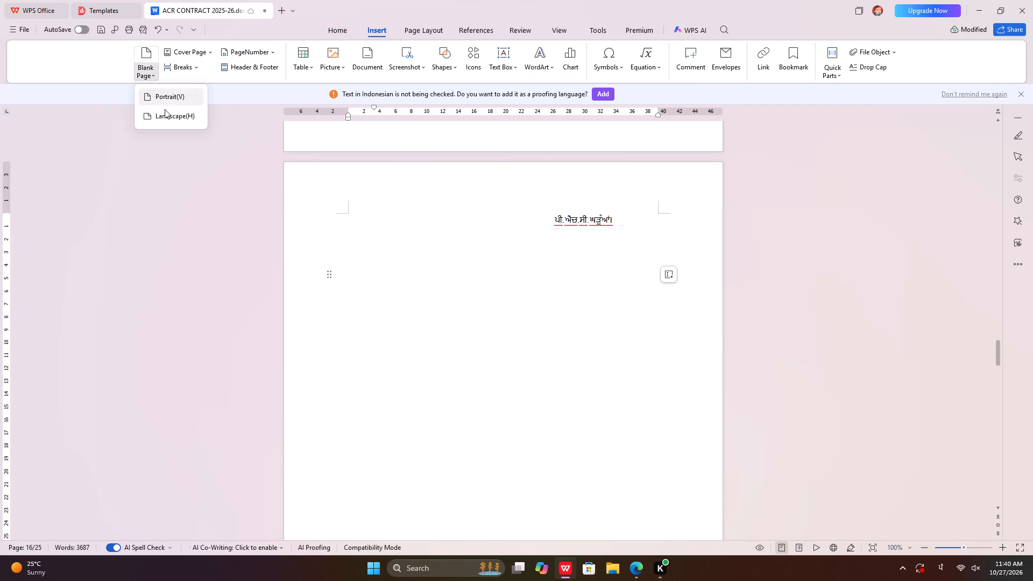
pyautogui.click(164, 90)
# Paste the copied letter onto the new blank page.
pyautogui.scroll(4, 514, 400)
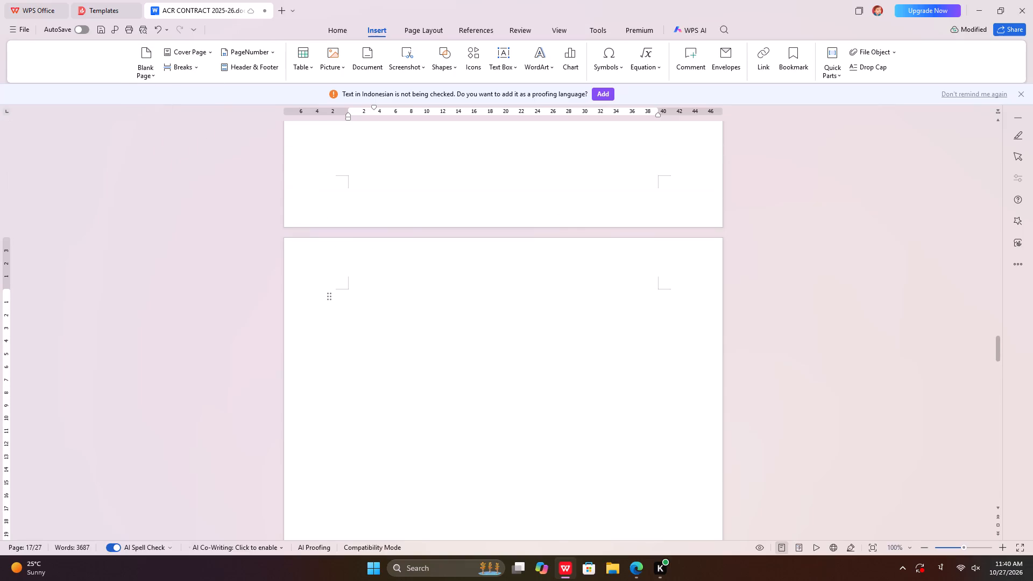
pyautogui.hotkey('ctrl', 'v')
# Remove the blank line between the closing sentence and the signature block in the pasted letter.
pyautogui.scroll(11, 413, 384)
pyautogui.scroll(-3, 451, 379)
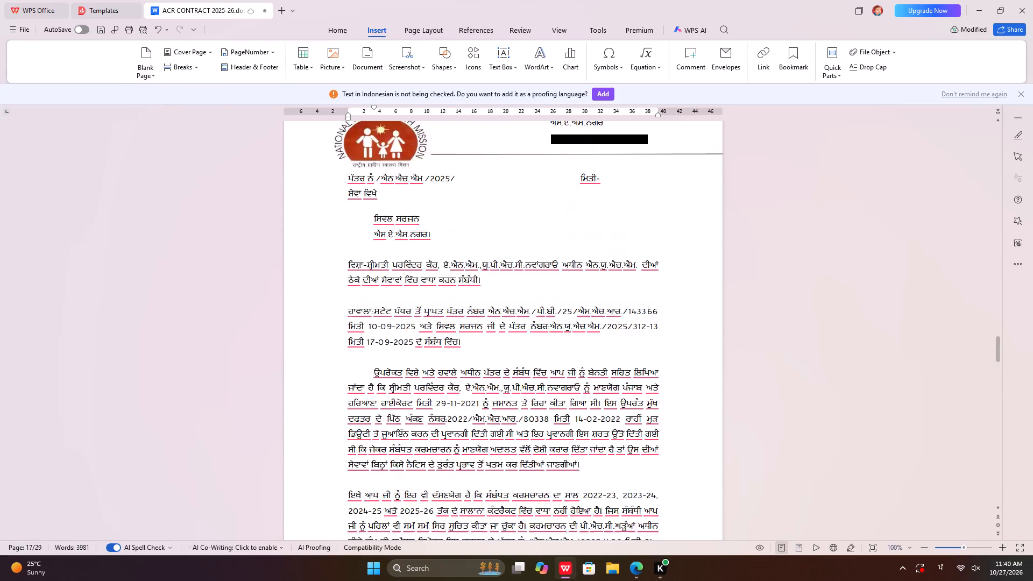
pyautogui.scroll(-15, 469, 386)
pyautogui.scroll(3, 496, 402)
pyautogui.click(535, 251)
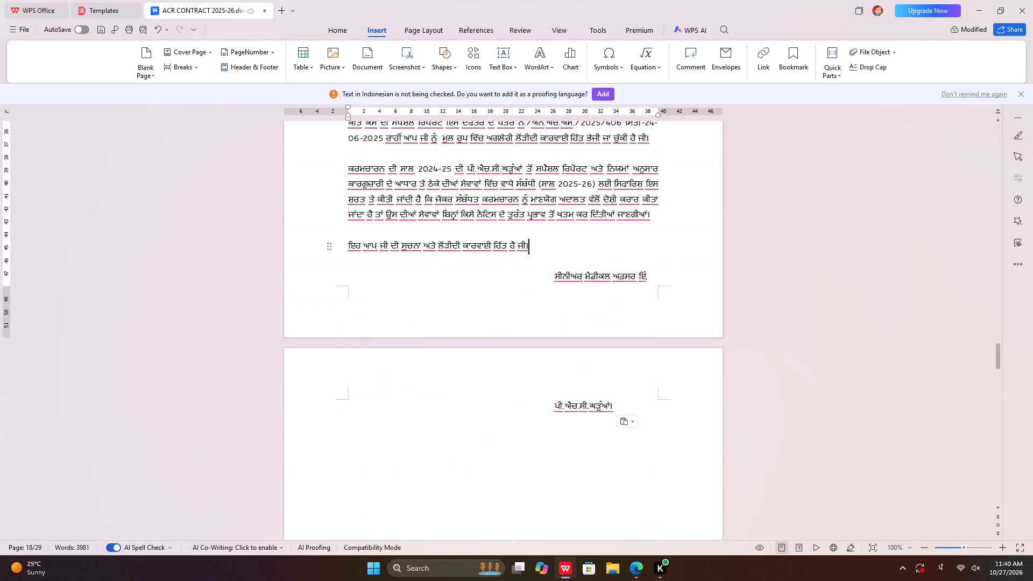
pyautogui.press('Delete')
pyautogui.press('Return')
pyautogui.click(571, 257)
pyautogui.press('Delete')
# Delete the ਹਾਵਾਲਾ reference paragraph and the spare blank line under the subject in the pasted letter.
pyautogui.scroll(12, 503, 330)
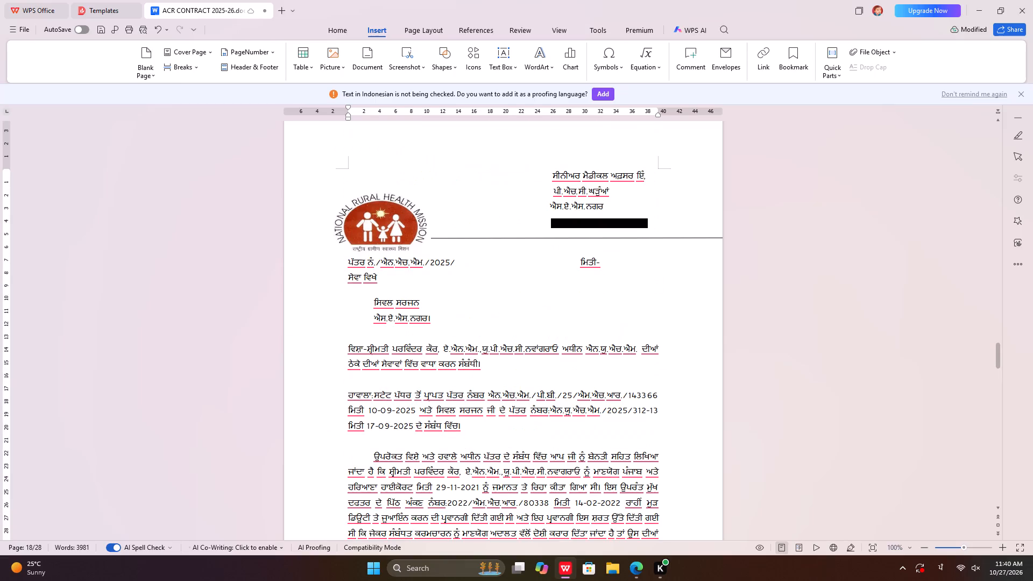
pyautogui.scroll(1, 467, 216)
pyautogui.click(474, 187)
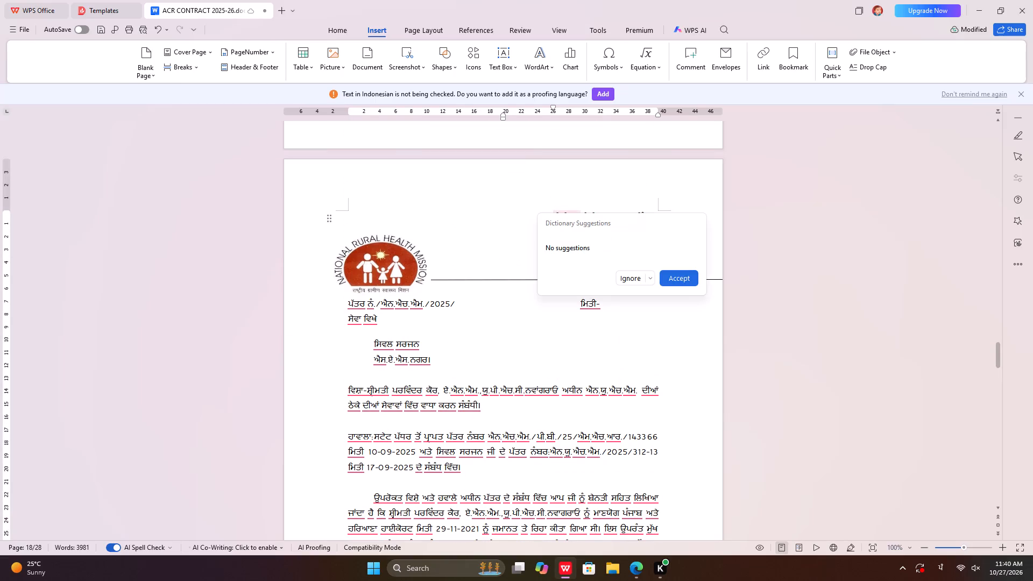
pyautogui.scroll(-3, 371, 323)
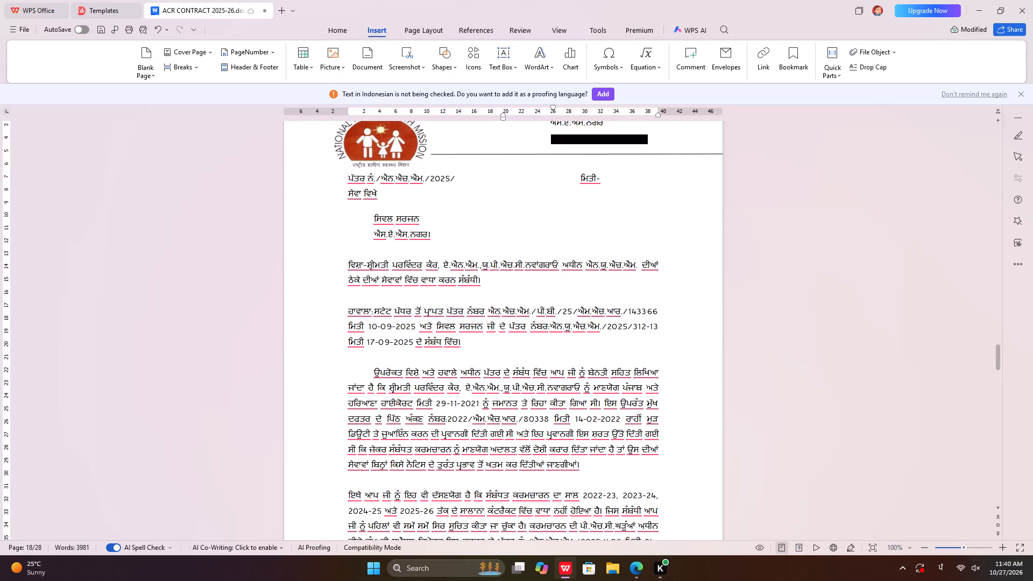
pyautogui.click(376, 309)
pyautogui.moveTo(343, 309); pyautogui.dragTo(346, 310)
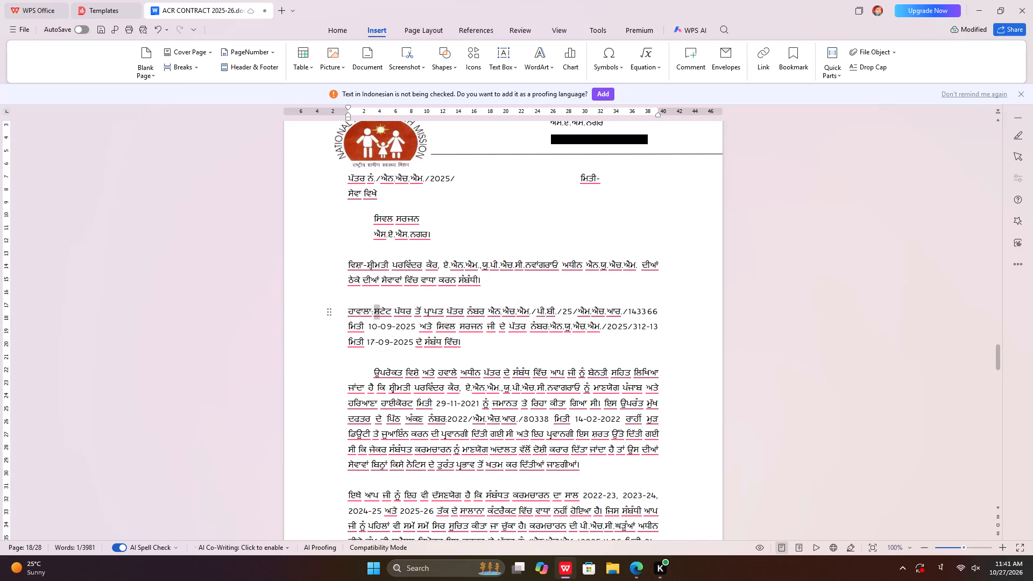
pyautogui.moveTo(346, 310); pyautogui.dragTo(514, 339)
pyautogui.press('Delete')
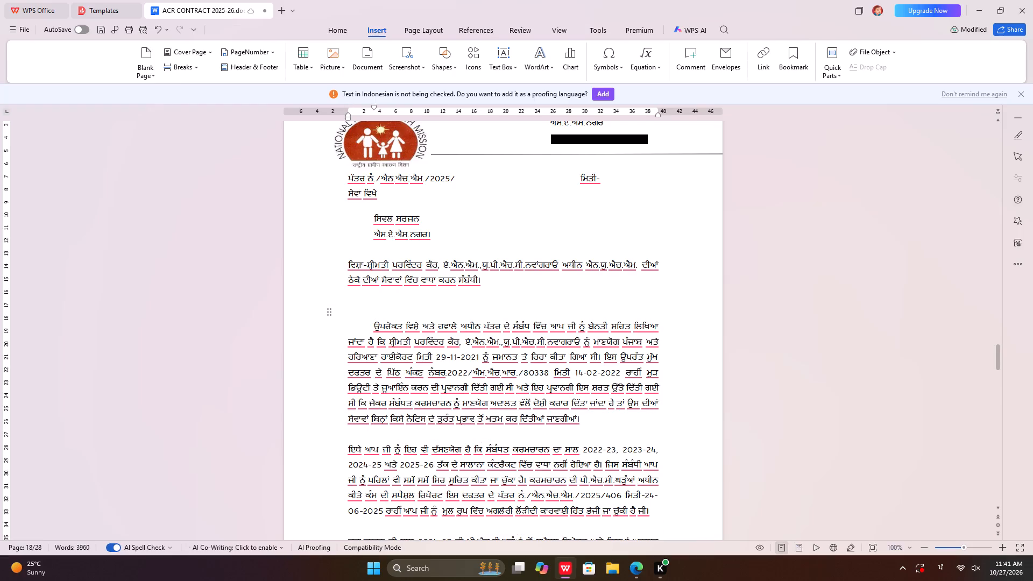
pyautogui.click(508, 289)
pyautogui.press('Delete')
# Add two blank lines between the closing sentence and the signature block of the pasted letter.
pyautogui.scroll(-5, 510, 334)
pyautogui.click(541, 392)
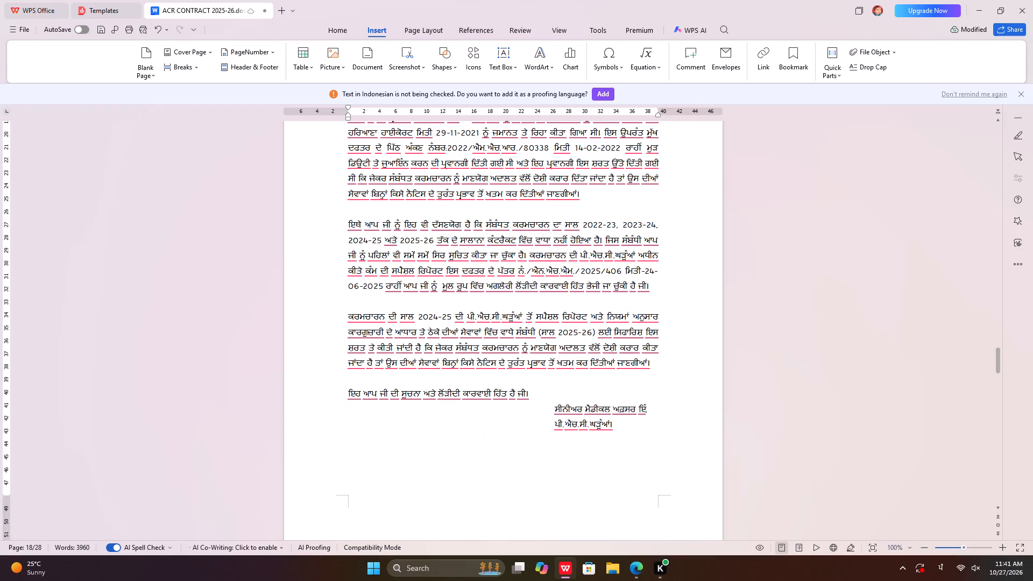
pyautogui.press('Return')
pyautogui.press('Return')
# Make the pasted letter's text bold, from the letter number line down through the signature block.
pyautogui.scroll(5, 549, 373)
pyautogui.scroll(-1, 498, 356)
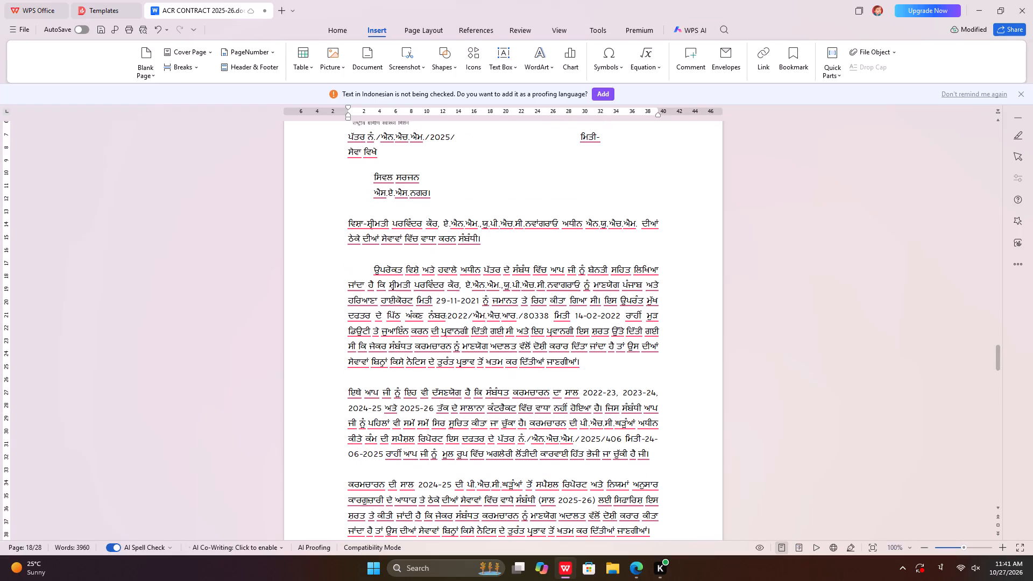
pyautogui.moveTo(343, 138); pyautogui.dragTo(628, 202)
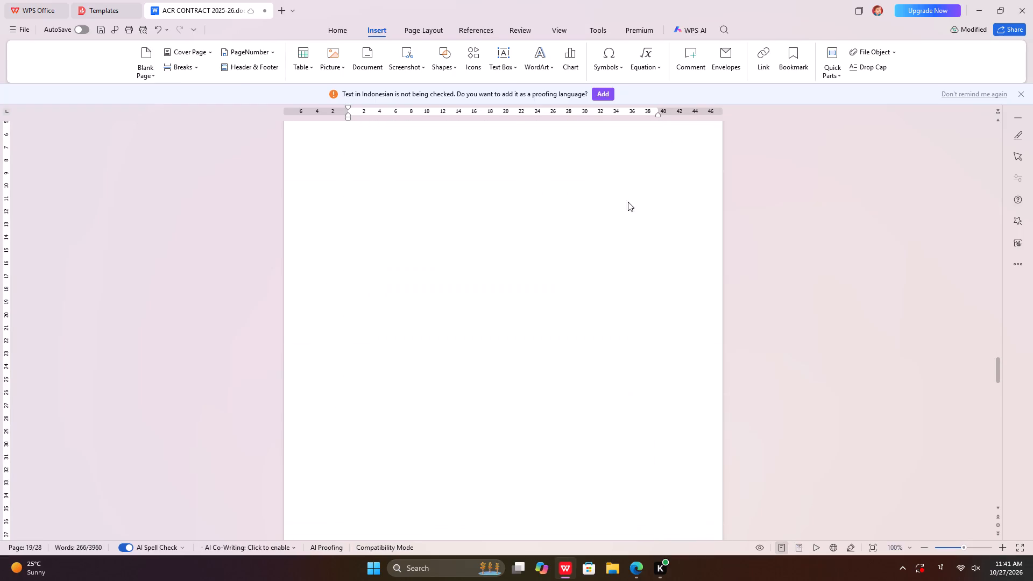
pyautogui.moveTo(628, 202); pyautogui.dragTo(638, 207)
pyautogui.click(339, 23)
pyautogui.click(104, 63)
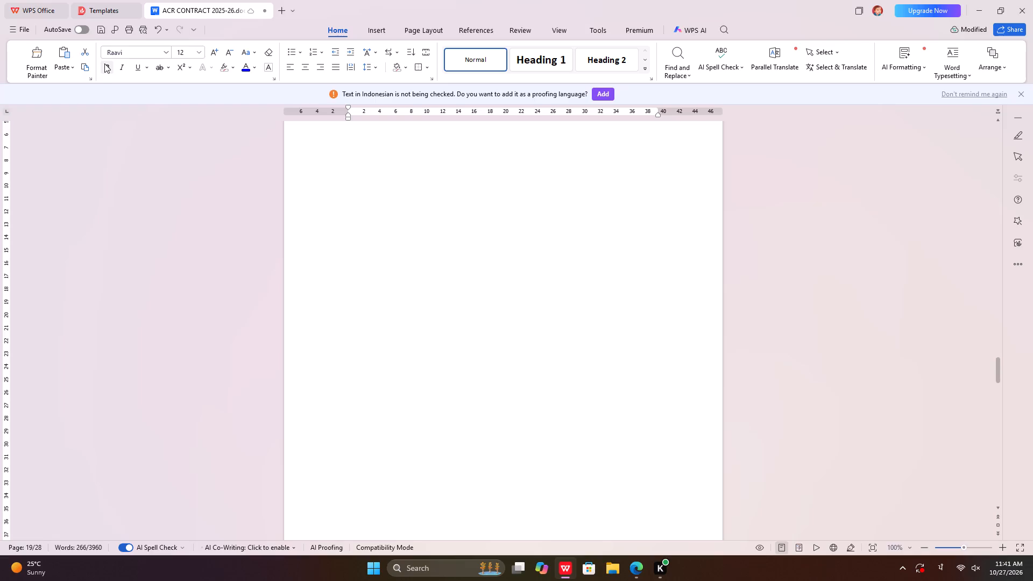
pyautogui.scroll(7, 465, 309)
pyautogui.scroll(11, 533, 330)
pyautogui.scroll(-1, 528, 340)
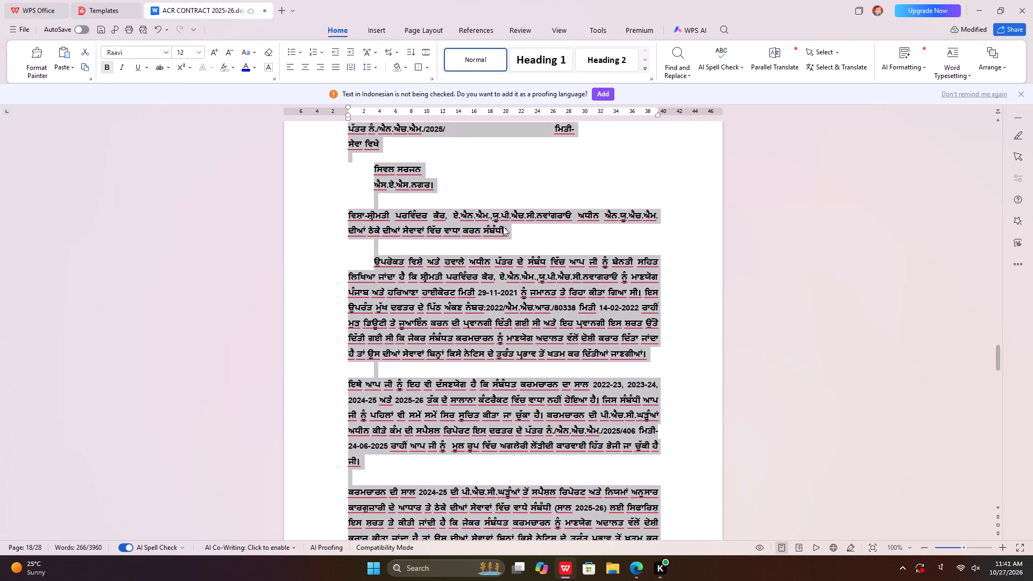
pyautogui.scroll(1, 412, 181)
pyautogui.scroll(-1, 491, 270)
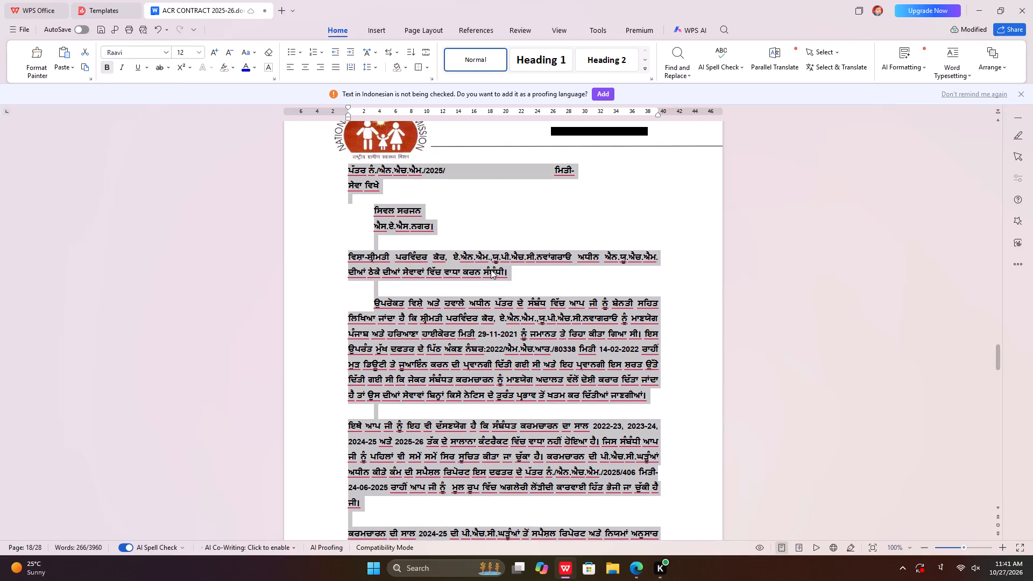
pyautogui.click(415, 302)
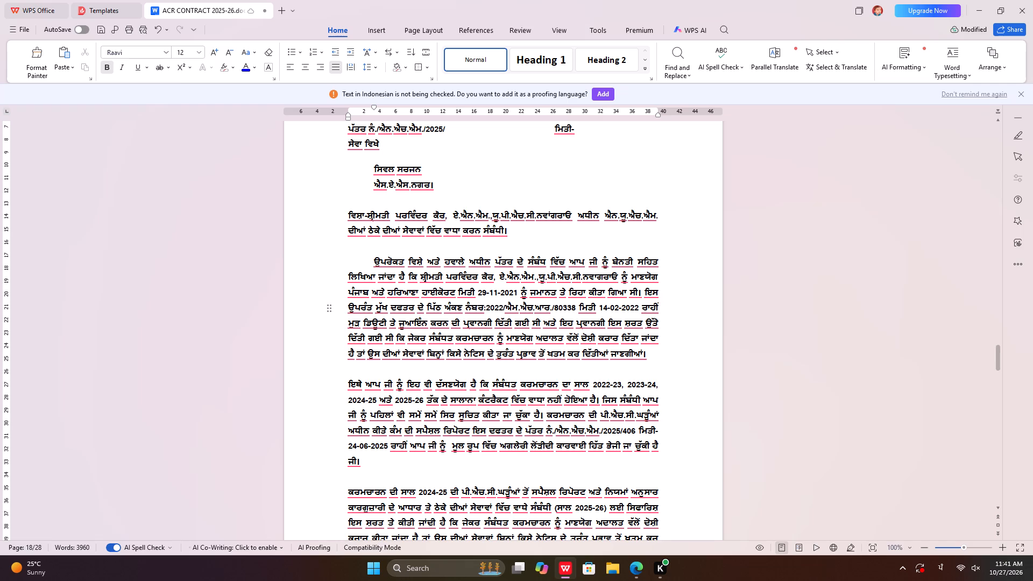
# Add a space after ਵਿਸ਼ਾ- in the subject line.
pyautogui.click(369, 214)
pyautogui.press('space')
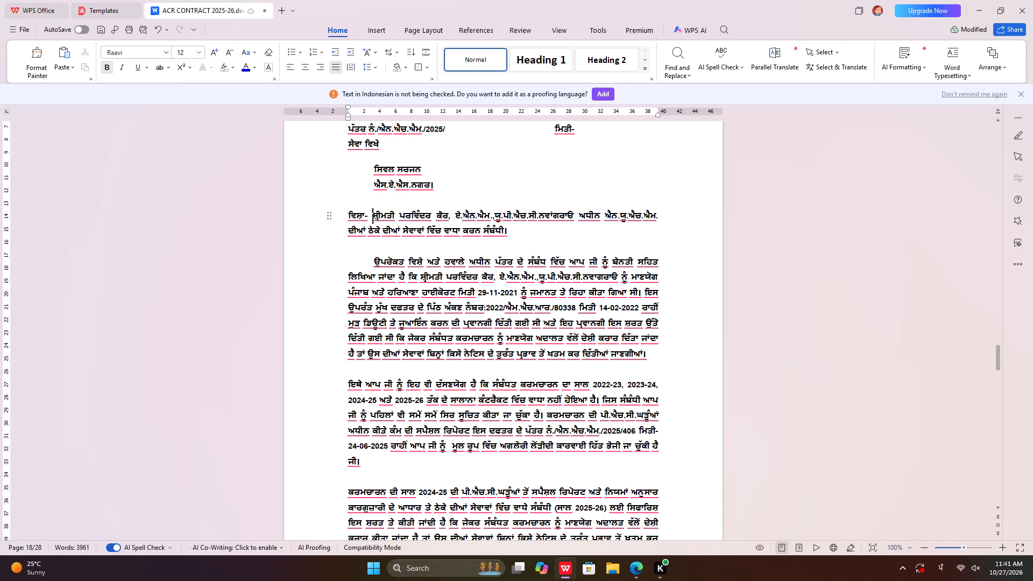
# Delete the words ਅਤੇ ਹਵਾਲੇ ਅਧੀਨ ਪੱਤਰ from the opening sentence of the first body paragraph.
pyautogui.moveTo(425, 258); pyautogui.dragTo(512, 260)
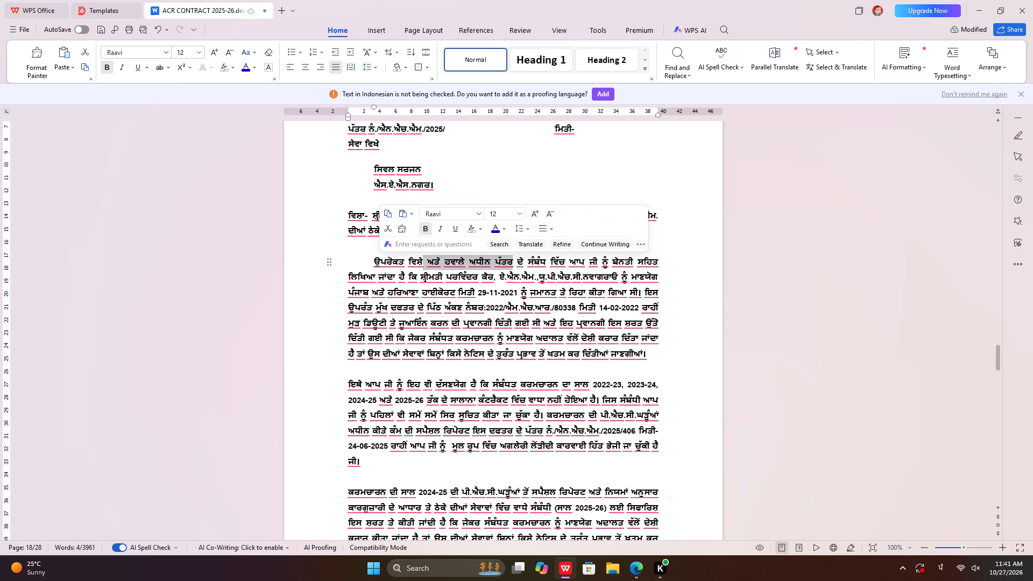
pyautogui.press('Delete')
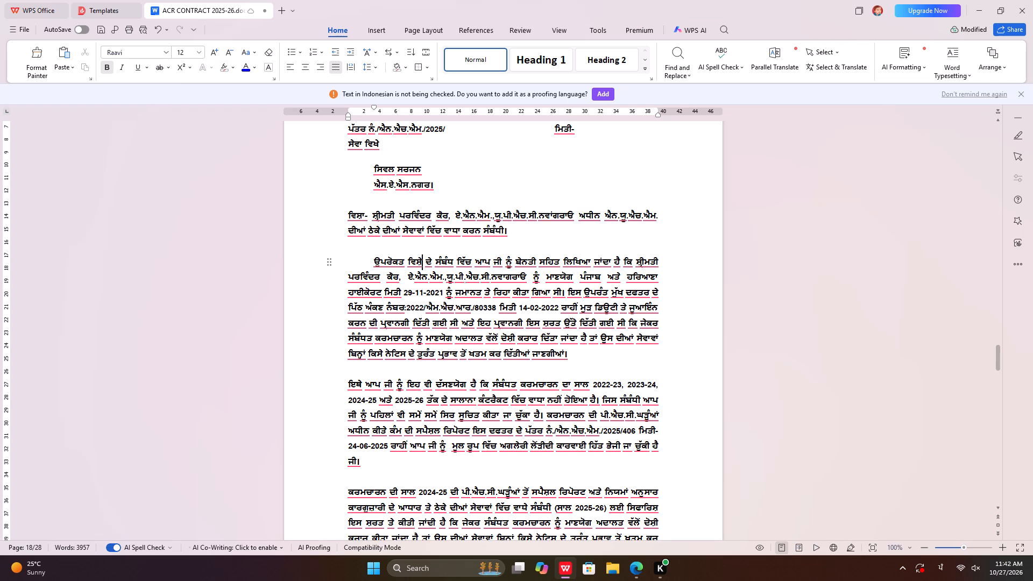
# Insert ਦਫਤਰ ਸਿਵਲ ਸਰਜਨ,ਐਸ.ਏ.ਐਸ.ਨਗਰ ਜੀ ਦੇ ਪੱਤਰ ਨੰਬਰ after ਵਾਧਾ in the first sentence of the second body paragraph.
pyautogui.scroll(-1, 418, 462)
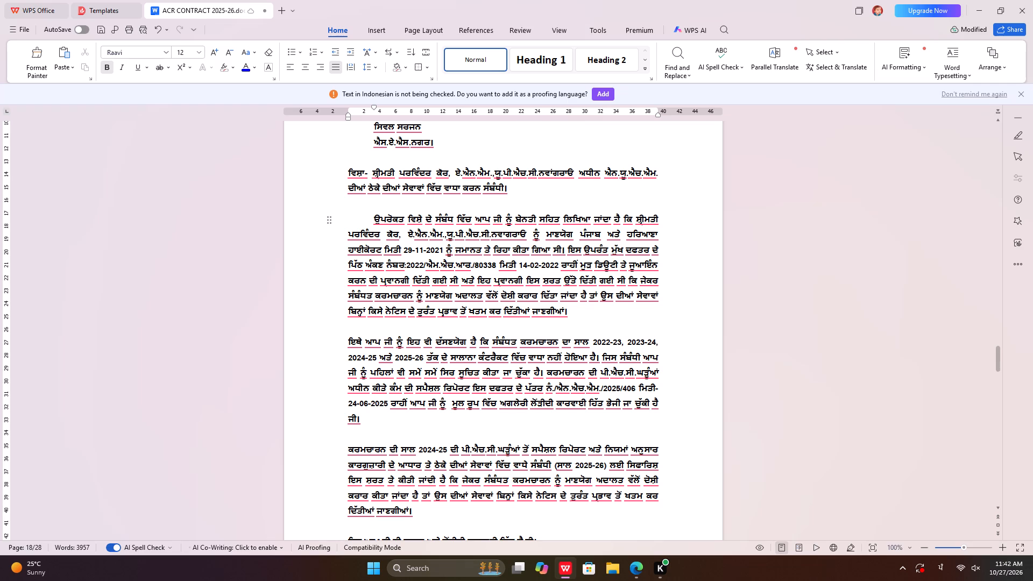
pyautogui.click(548, 356)
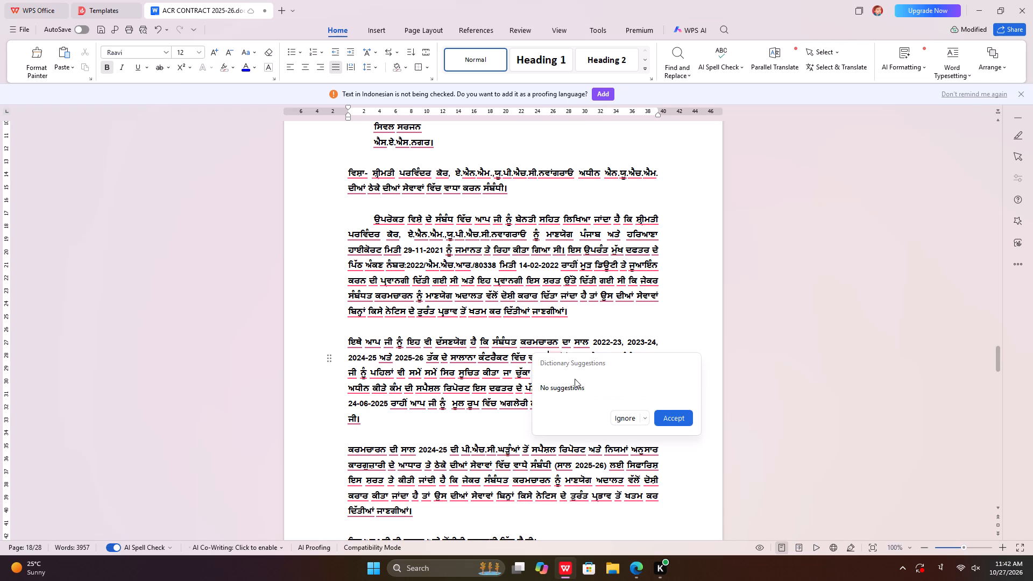
pyautogui.click(483, 392)
pyautogui.click(546, 357)
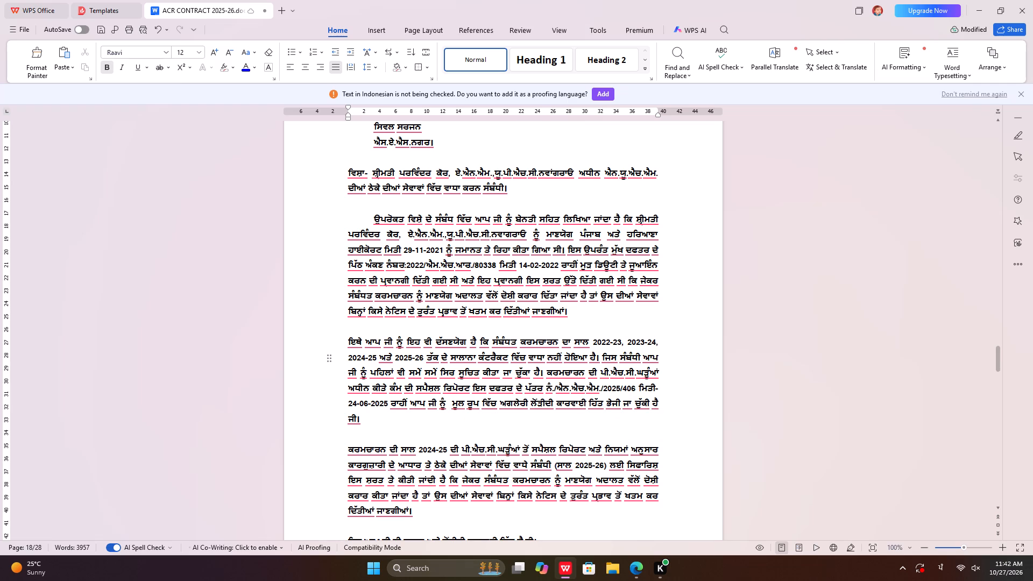
pyautogui.press('space')
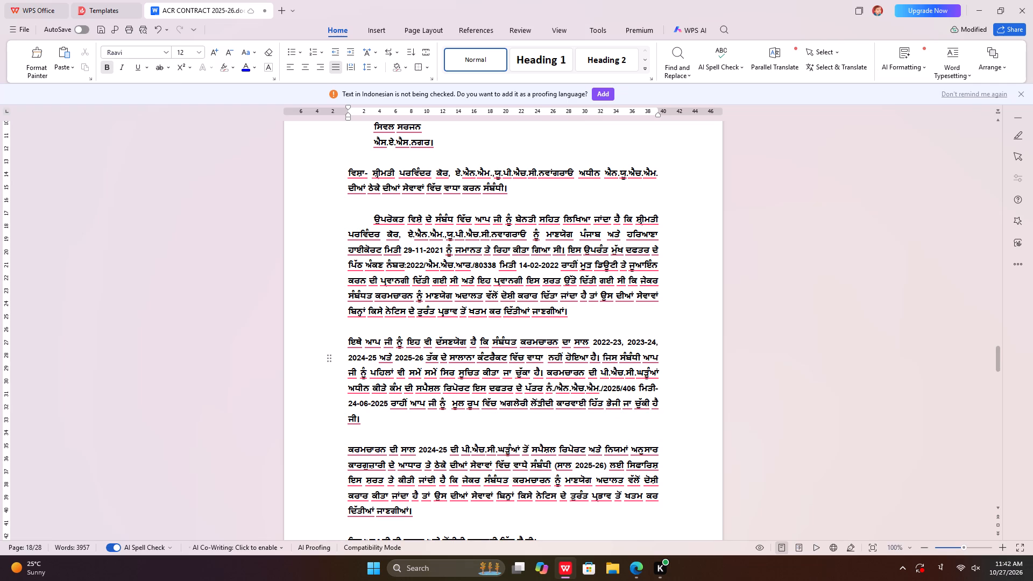
pyautogui.write('ਪ')
pyautogui.press('space')
pyautogui.press('BackSpace')
pyautogui.press('BackSpace')
pyautogui.press('BackSpace')
pyautogui.press('BackSpace')
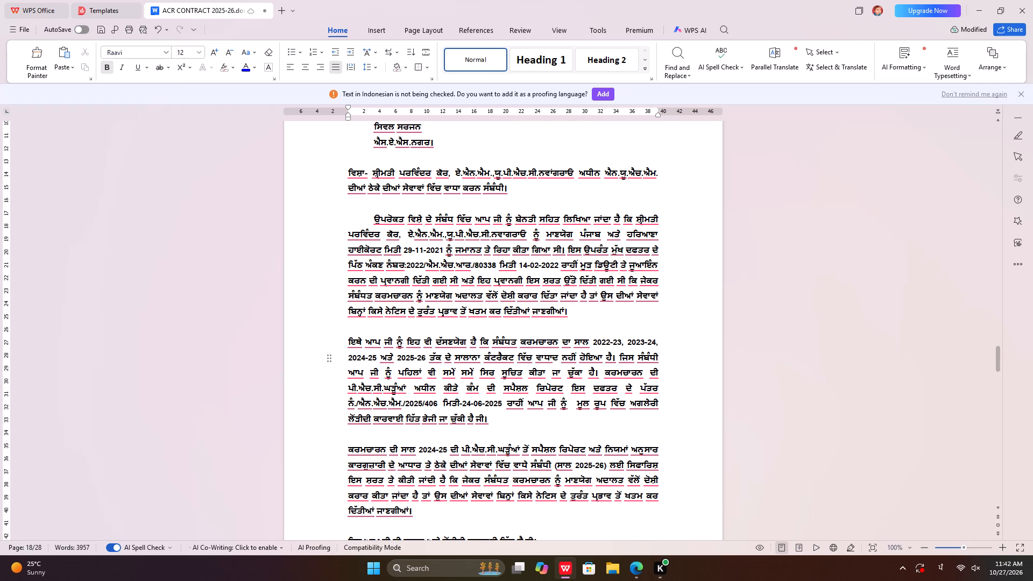
pyautogui.press('BackSpace')
pyautogui.press('space')
pyautogui.write('ਦਫਤਰ ਸਿਵਲ ਸਰਜਨ')
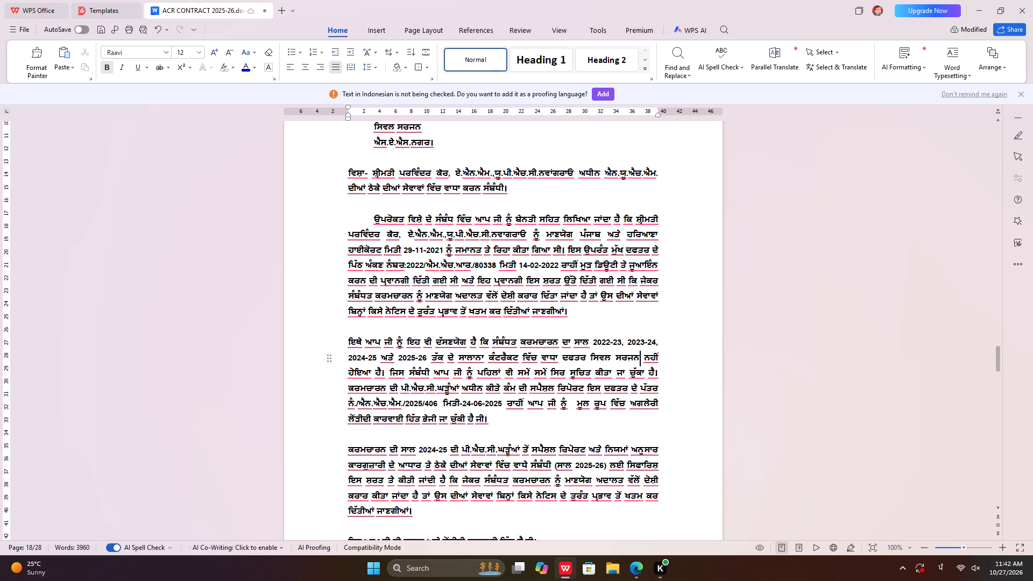
pyautogui.press(',')
pyautogui.write('ਸ.ਏ.ਐਸ.ਨਗਰ ਜੀ ਦੇ ਪੱਤਰ ਨੰਬਰ')
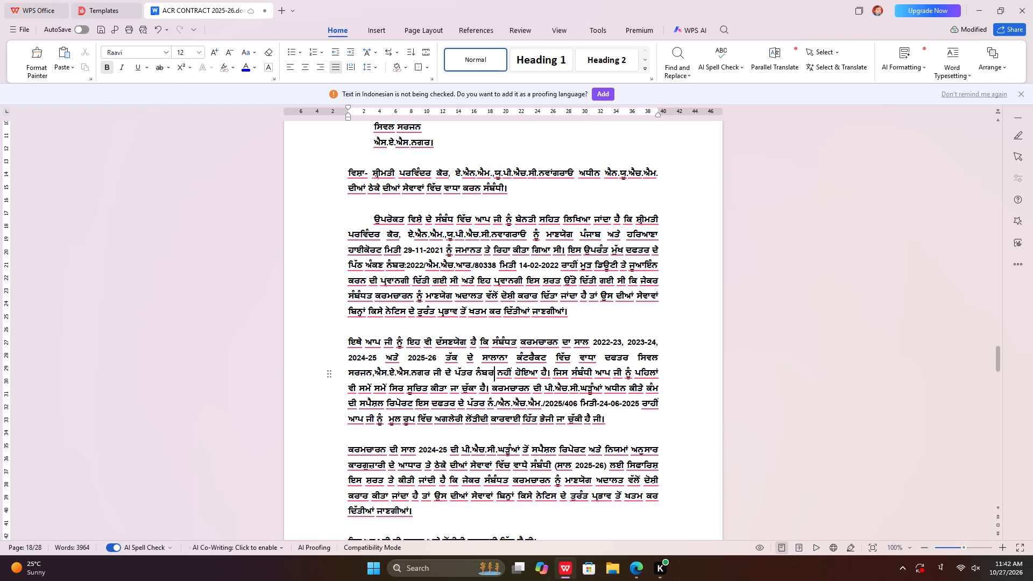
# Add the letter series :ਐਨ.ਯੂ.ਐਚ.ਐਮ. directly after ਪੱਤਰ ਨੰਬਰ in the inserted text.
pyautogui.hotkey('alt', '0')
pyautogui.hotkey('alt', '5')
pyautogui.hotkey('alt', '8')
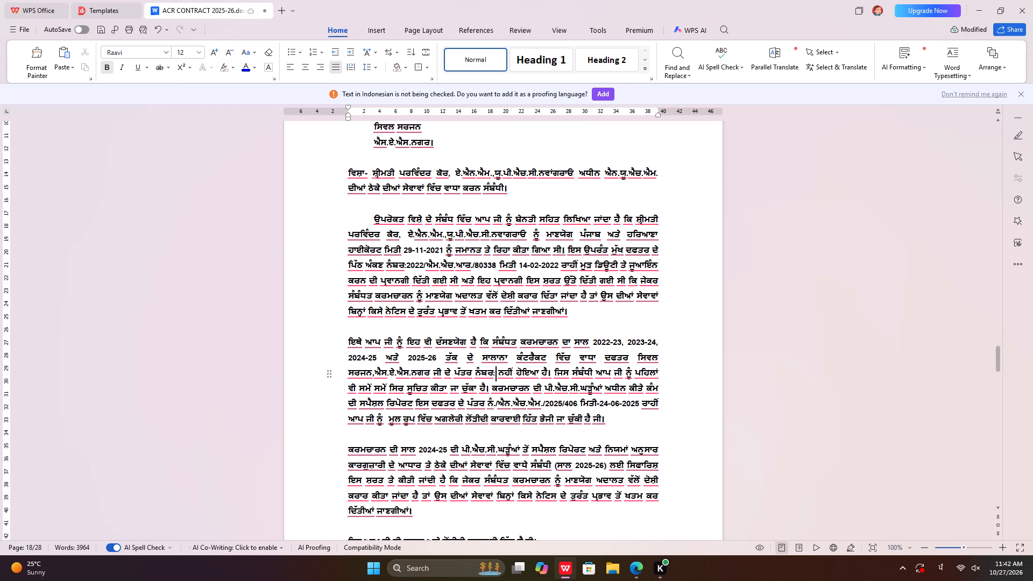
pyautogui.write('ਐਨਐਚ.')
pyautogui.press('BackSpace')
pyautogui.press('BackSpace')
pyautogui.press('BackSpace')
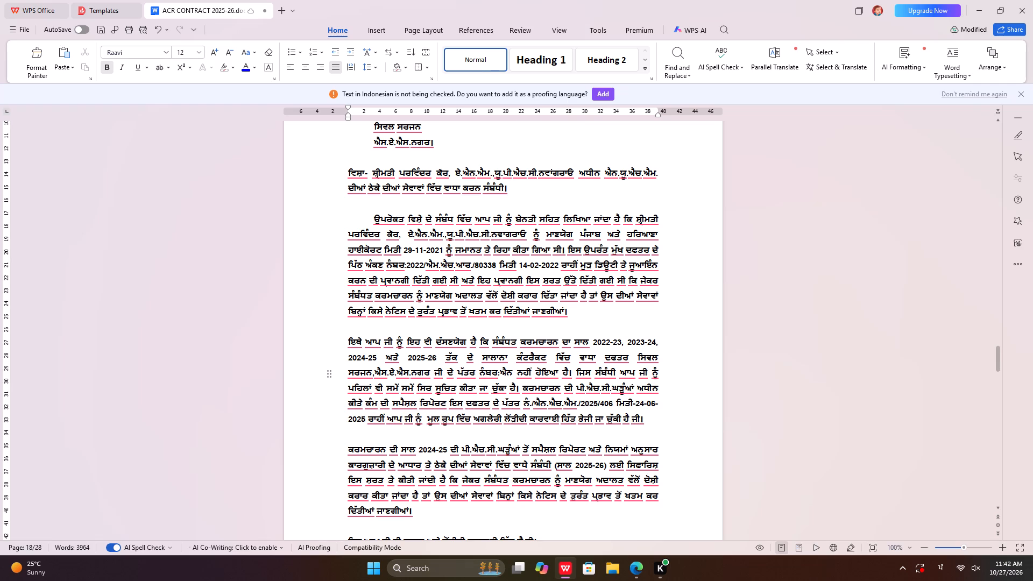
pyautogui.write('.ਐਚ.ਐਮ.')
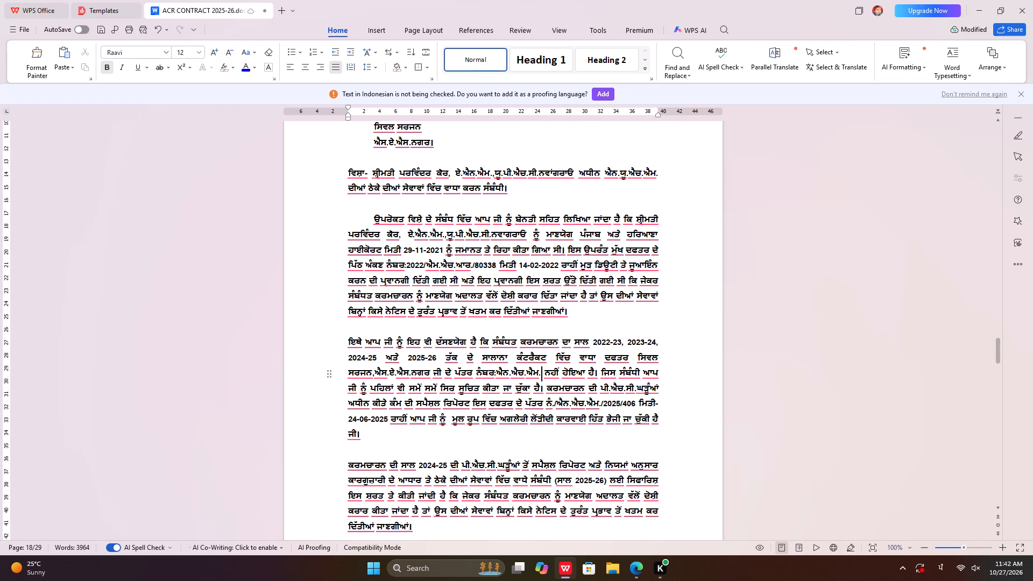
pyautogui.click(511, 370)
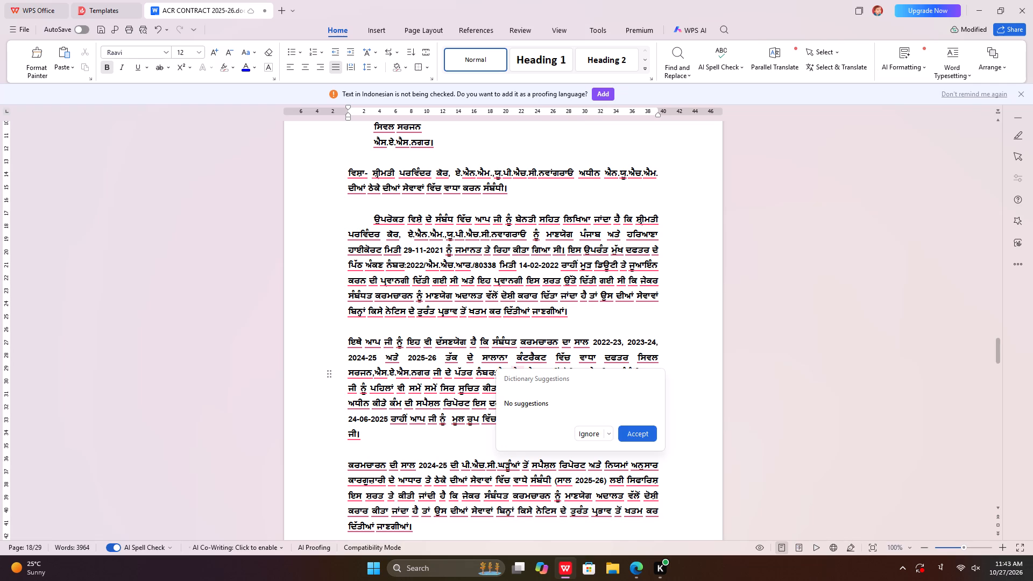
pyautogui.write('ਯੂ.')
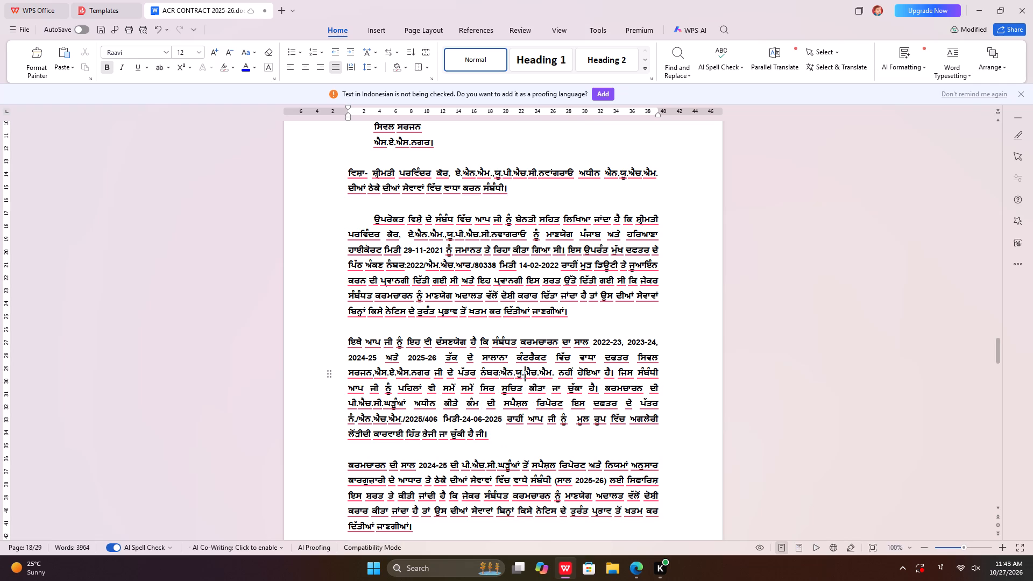
# Continue the letter reference after ਐਨ.ਯੂ.ਐਚ.ਐਮ. with /2026/227 ਮਿਤੀ.
pyautogui.click(556, 375)
pyautogui.click(552, 374)
pyautogui.press('Right')
pyautogui.hotkey('alt', '0')
pyautogui.hotkey('alt', '4')
pyautogui.hotkey('alt', '7')
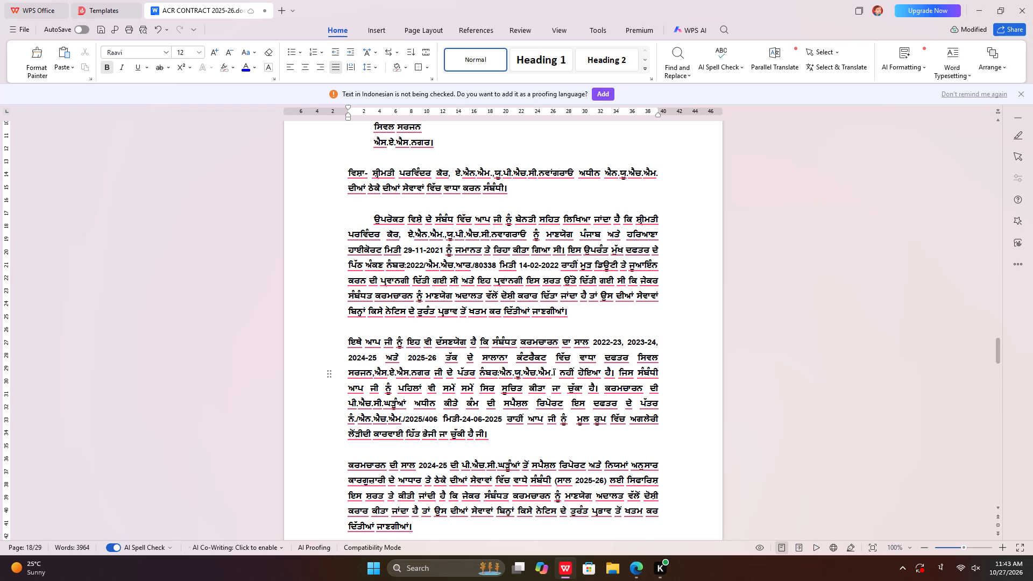
pyautogui.press('BackSpace')
pyautogui.hotkey('alt', '0')
pyautogui.hotkey('alt', '4')
pyautogui.hotkey('alt', '7')
pyautogui.write('2026')
pyautogui.hotkey('alt', '0')
pyautogui.hotkey('alt', '4')
pyautogui.hotkey('alt', '7')
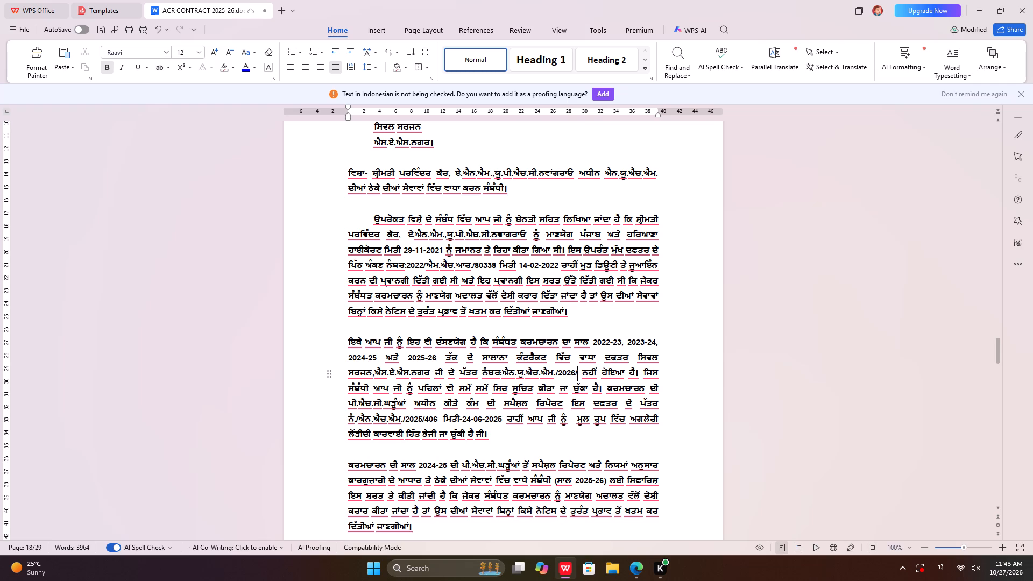
pyautogui.write('227 ਮਿਤੀ')
# Add the date 18-05-2026 and the word ਰਾਹੀਂ after ਮਿਤੀ in the letter reference.
pyautogui.press('space')
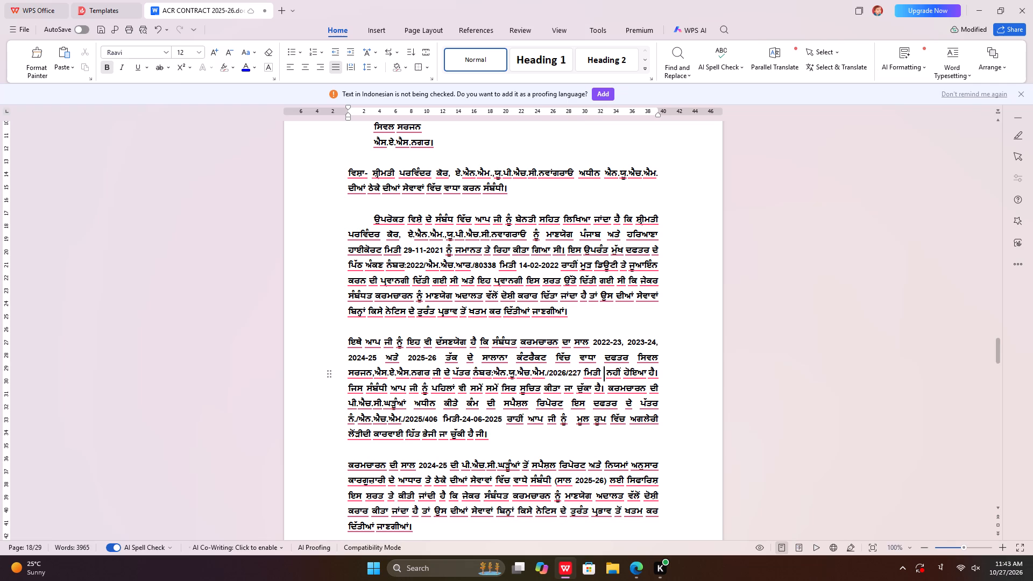
pyautogui.write('18-05-202')
pyautogui.press('6')
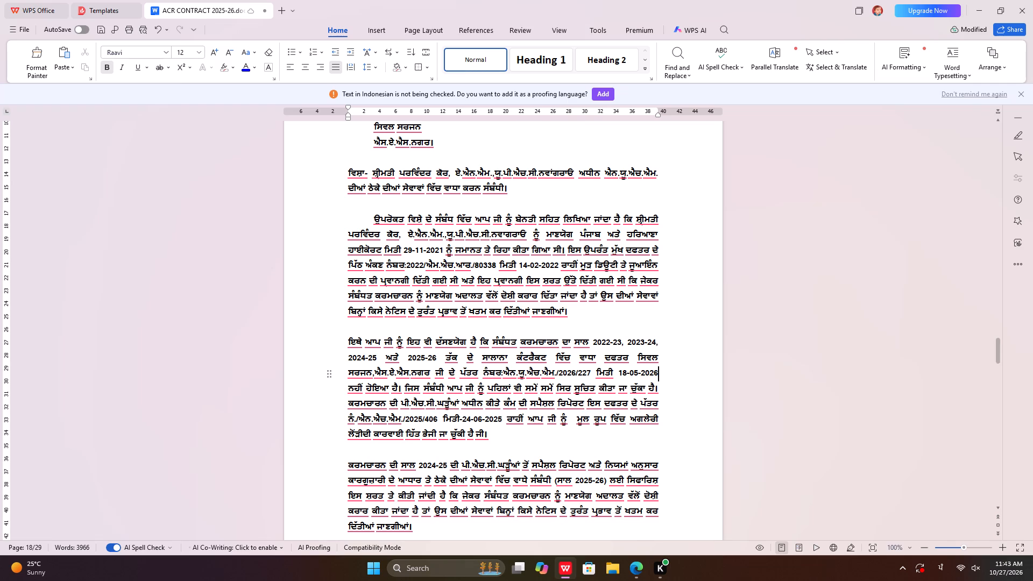
pyautogui.press('space')
pyautogui.write('ਰਾਹੀਂ')
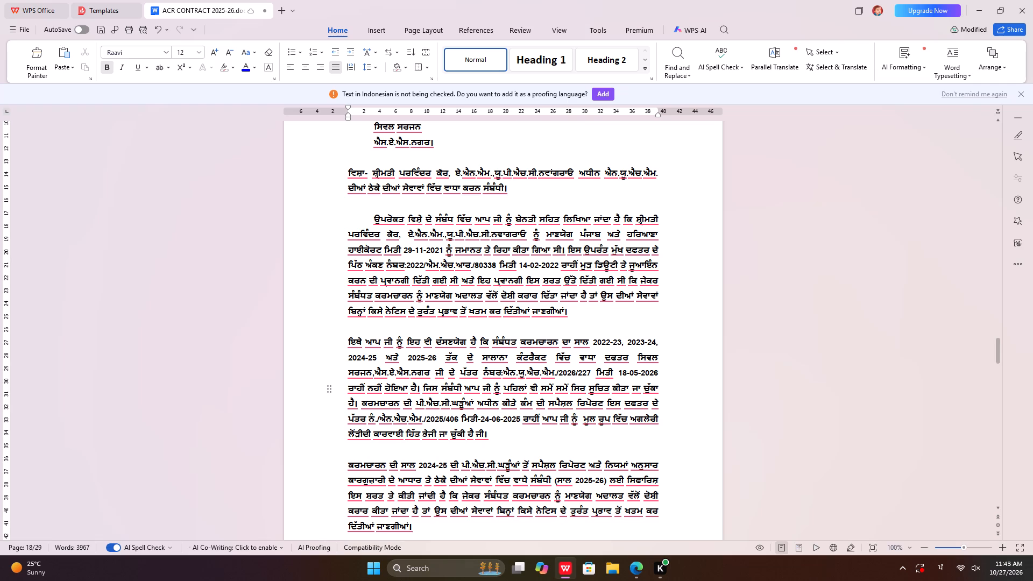
# Insert ਕਰਮਚਾਰਨ ਦੀਆਂ ਠੇਕੇ ਦੀਆਂ ਸੇਵਾਵਾਂ ਵਿੱਚ ਸਾਲਾਨਾ after ਰਾਹੀਂ in the second body paragraph.
pyautogui.moveTo(367, 391); pyautogui.dragTo(376, 391)
pyautogui.click(365, 388)
pyautogui.press('space')
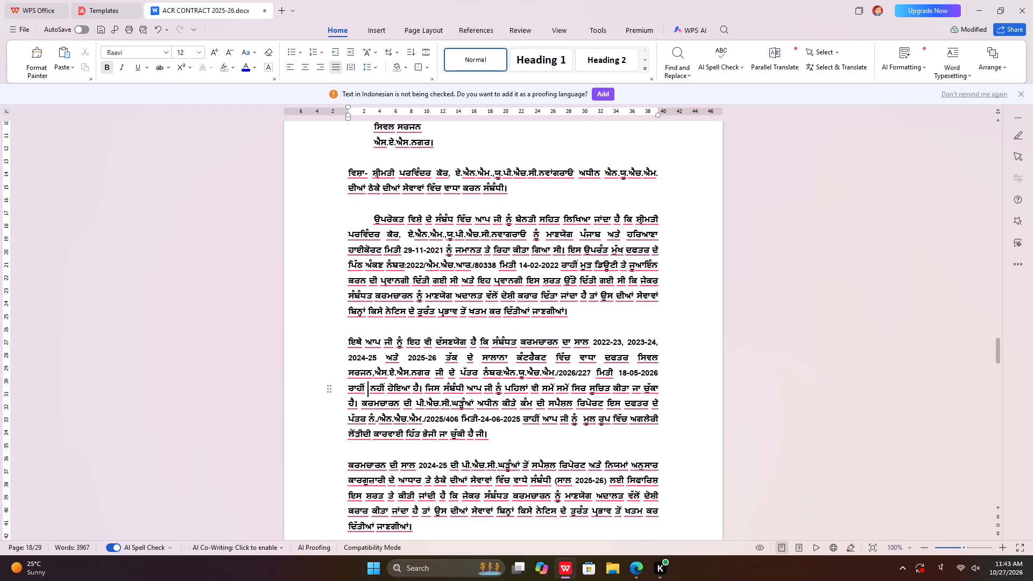
pyautogui.write('ਕਰ')
pyautogui.write('ਮਚਾਰਨ')
pyautogui.press('space')
pyautogui.write('ਦਾ')
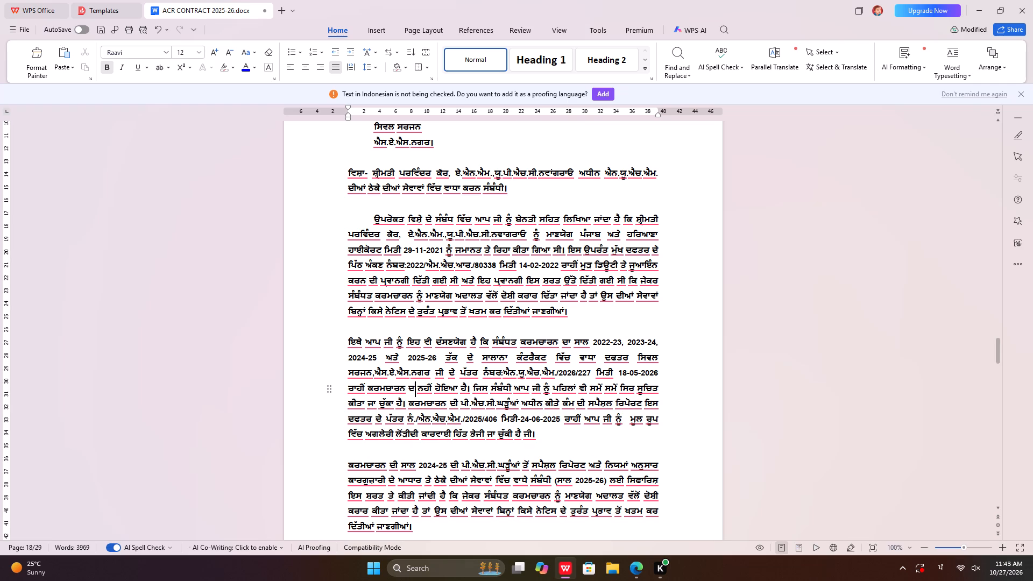
pyautogui.press('space')
pyautogui.press('BackSpace')
pyautogui.press('BackSpace')
pyautogui.write('ੀਆਂ ਠੇਕੇ ਦੀਆਂ ਸੇਵਾਆ')
pyautogui.press('BackSpace')
pyautogui.write('ਵਾਂ ਵਿੱਚ ਸਾਲਾਾ')
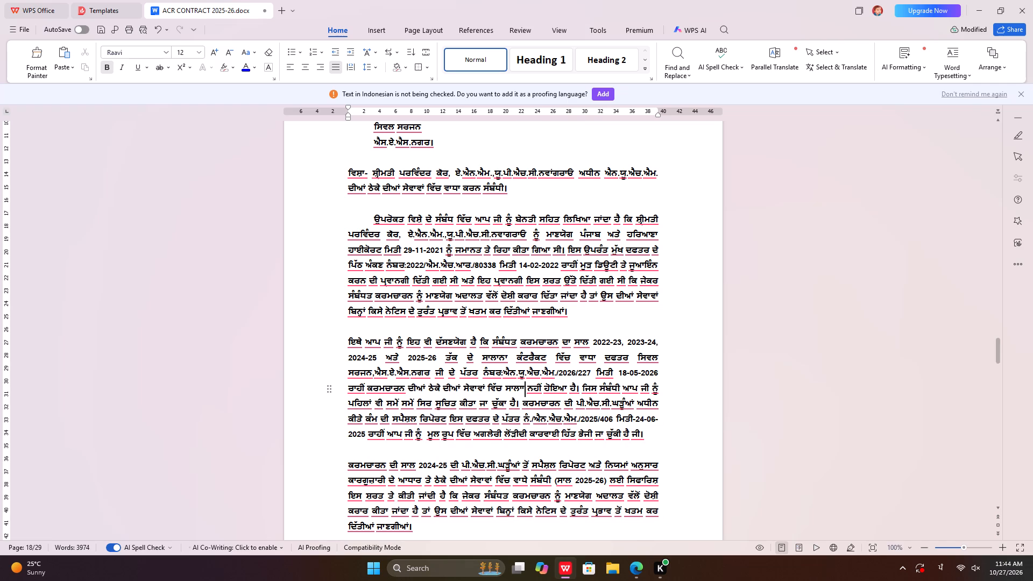
pyautogui.press('BackSpace')
pyautogui.write('ਨਾ ੲਾ')
pyautogui.press('BackSpace')
pyautogui.press('BackSpace')
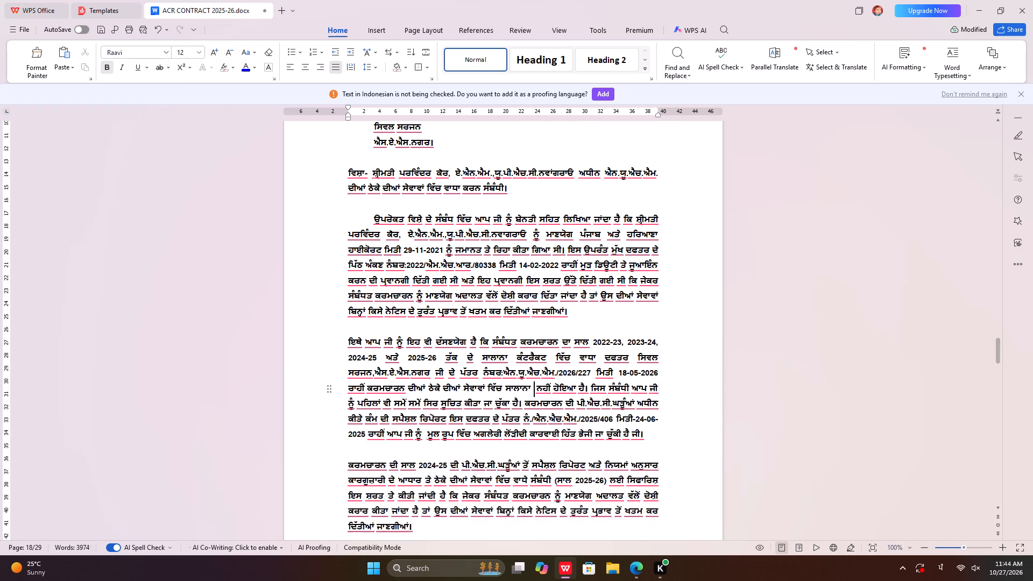
# Complete the inserted sentence after ਸਾਲਾਨਾ with ਵਾਧਾ ਕਰ ਦਿੱਤਾ ਗਿਆ ਹੈ।.
pyautogui.write('ਵਦ')
pyautogui.press('BackSpace')
pyautogui.write('ਾਧਾ ਕਰ ਦਿੱਤ')
pyautogui.press('space')
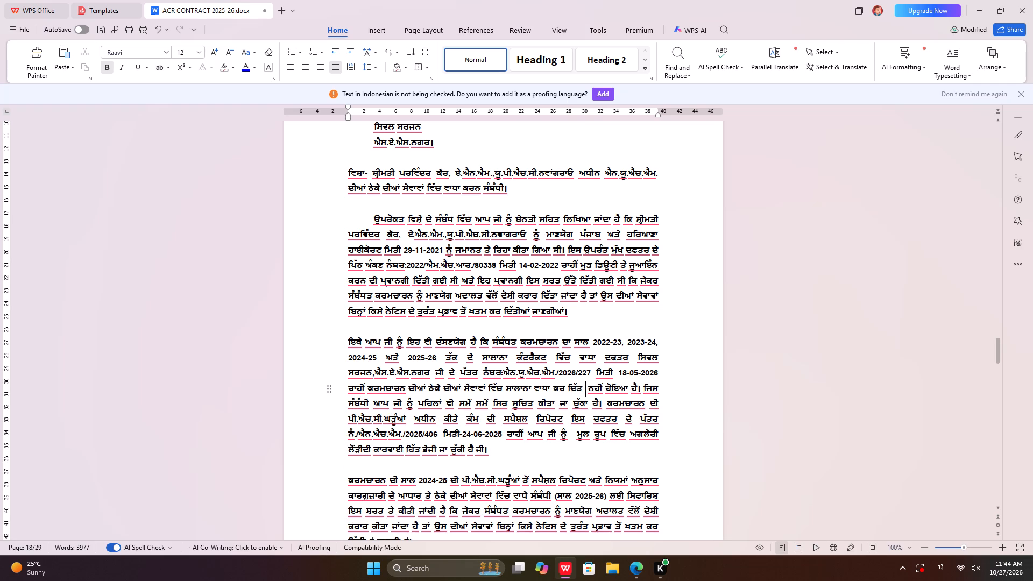
pyautogui.press('BackSpace')
pyautogui.write('ਾ ਗਿਆ ਹੈ।')
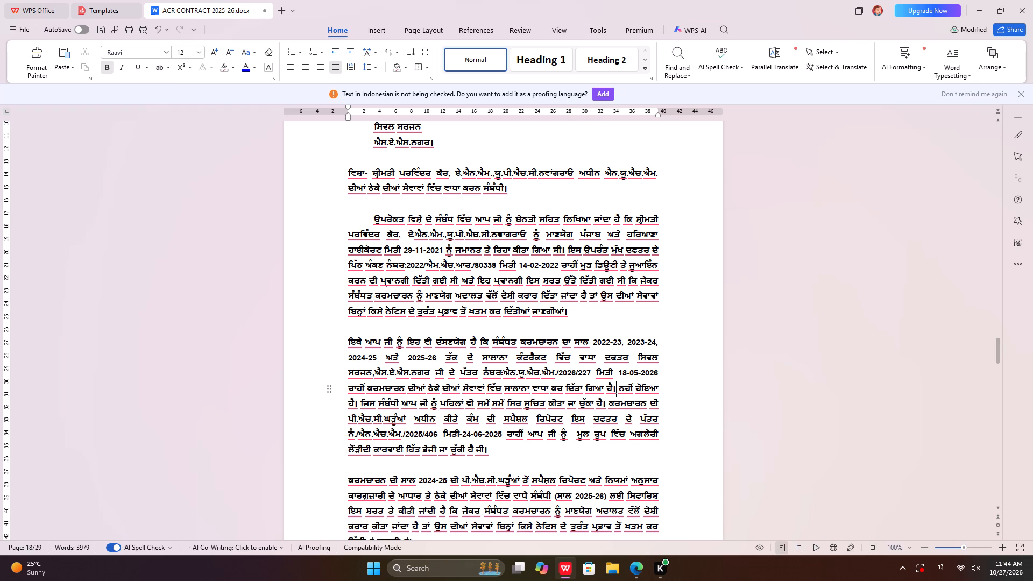
# Delete the leftover words ਨਹੀਂ ਹੋਇਆ ਹੈ। that follow the newly inserted sentence in the second body paragraph.
pyautogui.press('Delete')
pyautogui.press('Delete')
pyautogui.press('Delete')
pyautogui.press('Delete')
pyautogui.press('Delete')
pyautogui.press('Delete')
pyautogui.press('Delete')
pyautogui.press('Delete')
pyautogui.press('Delete')
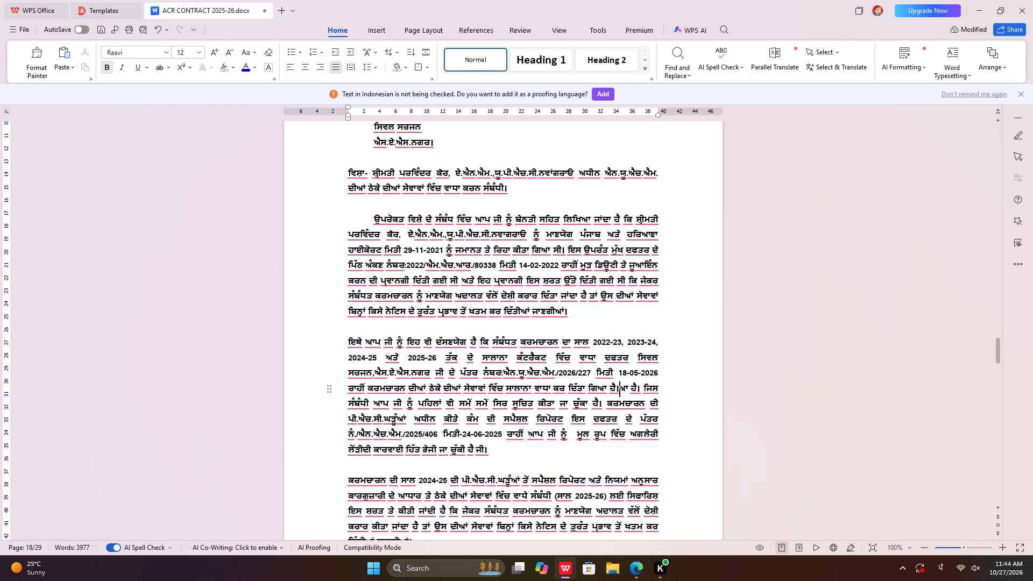
pyautogui.press('Delete')
pyautogui.press('Delete')
pyautogui.press('Delete')
pyautogui.press('Delete')
pyautogui.press('Delete')
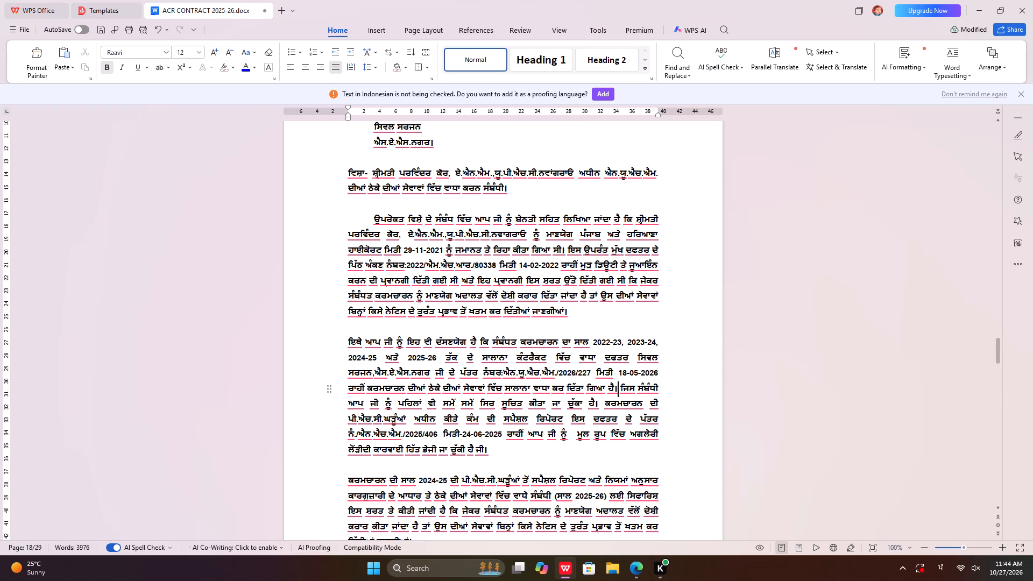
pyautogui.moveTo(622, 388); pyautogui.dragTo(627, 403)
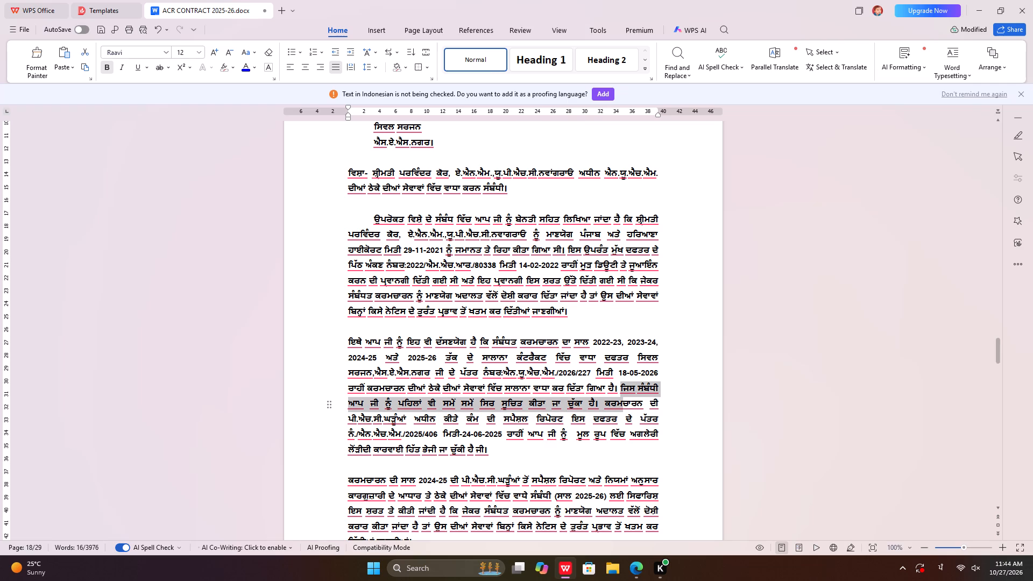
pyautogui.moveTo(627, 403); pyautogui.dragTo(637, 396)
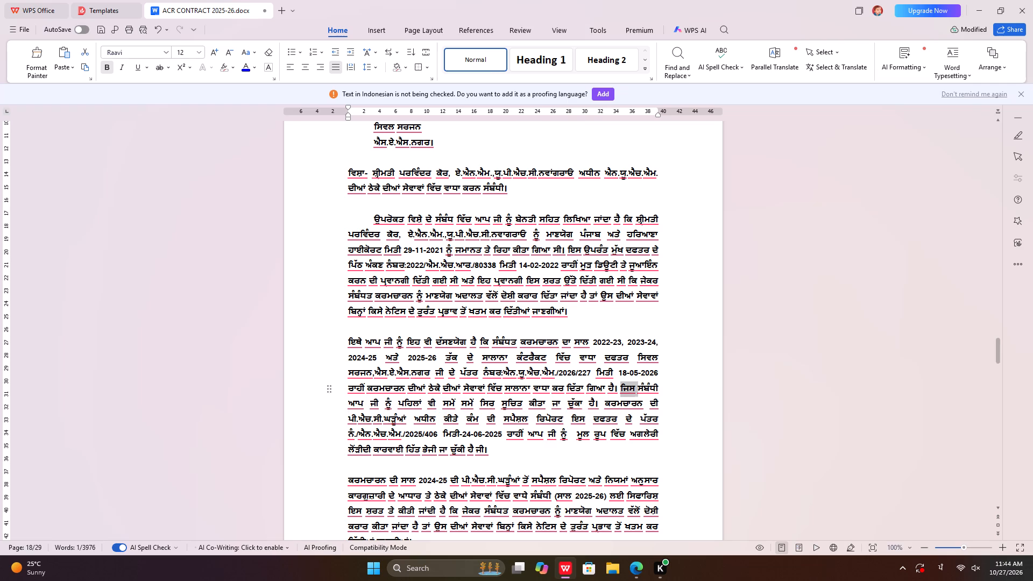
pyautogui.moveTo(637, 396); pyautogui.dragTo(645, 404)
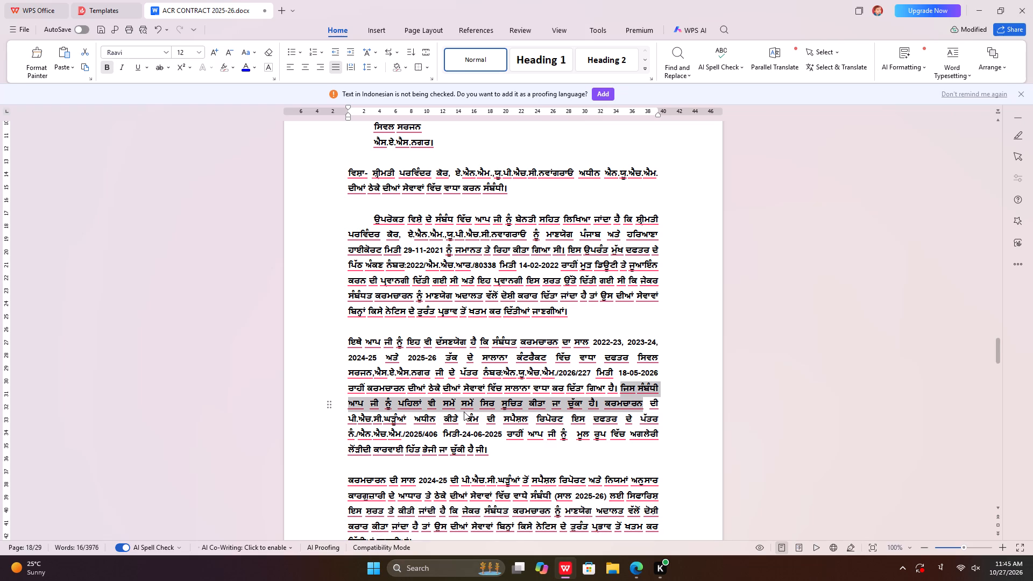
# Replace ਕਰ ਦਿੱਤਾ ਗਿਆ with ਕੀਤਾ ਜਾ ਚੁੱਕਾ in the sentence about the annual contract extension.
pyautogui.moveTo(554, 388); pyautogui.dragTo(568, 388)
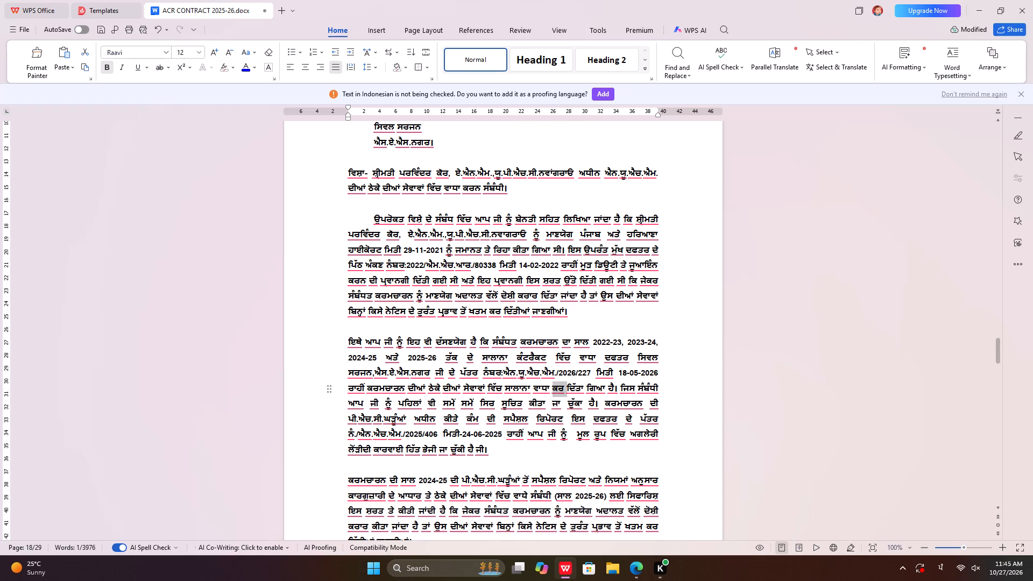
pyautogui.moveTo(568, 388); pyautogui.dragTo(605, 394)
pyautogui.write('ਾ ਜਾ ਚੁੱਕਾ')
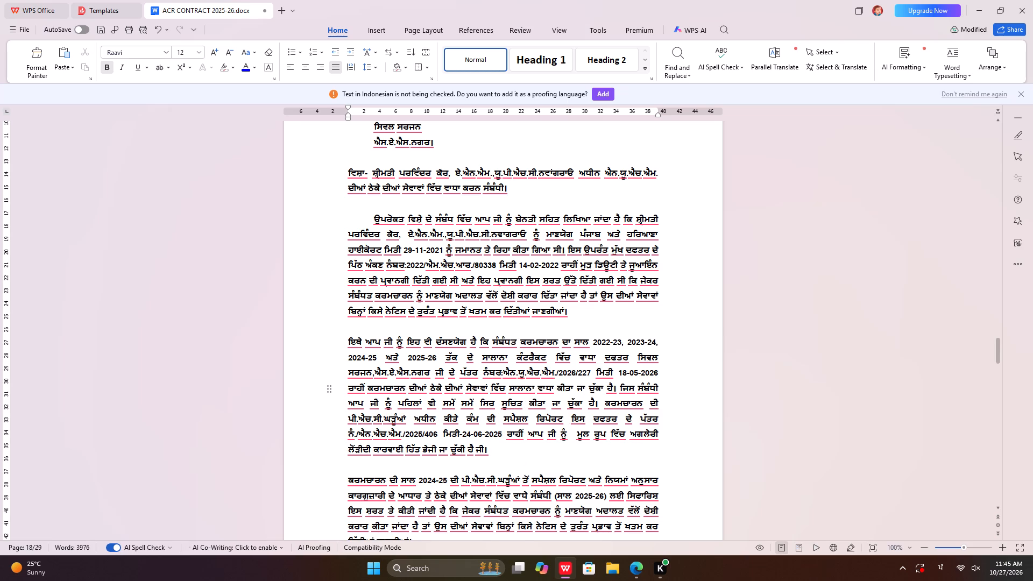
# Change the ending of that sentence from ਹੈ। to ਹੈ ਜੀ।.
pyautogui.click(615, 386)
pyautogui.press('BackSpace')
pyautogui.press('space')
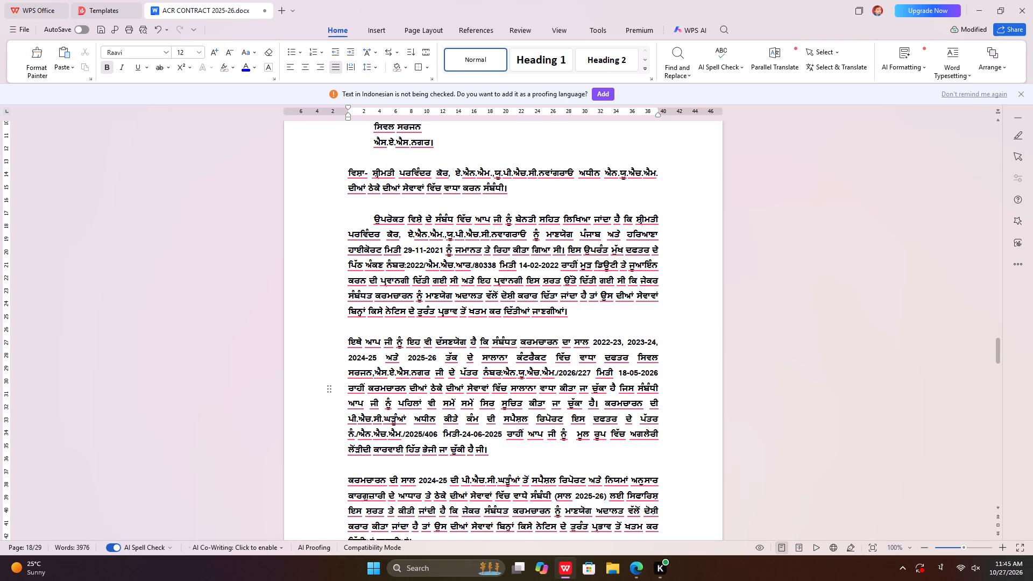
pyautogui.write('ੀ')
pyautogui.press('BackSpace')
pyautogui.write('ਜੀ।')
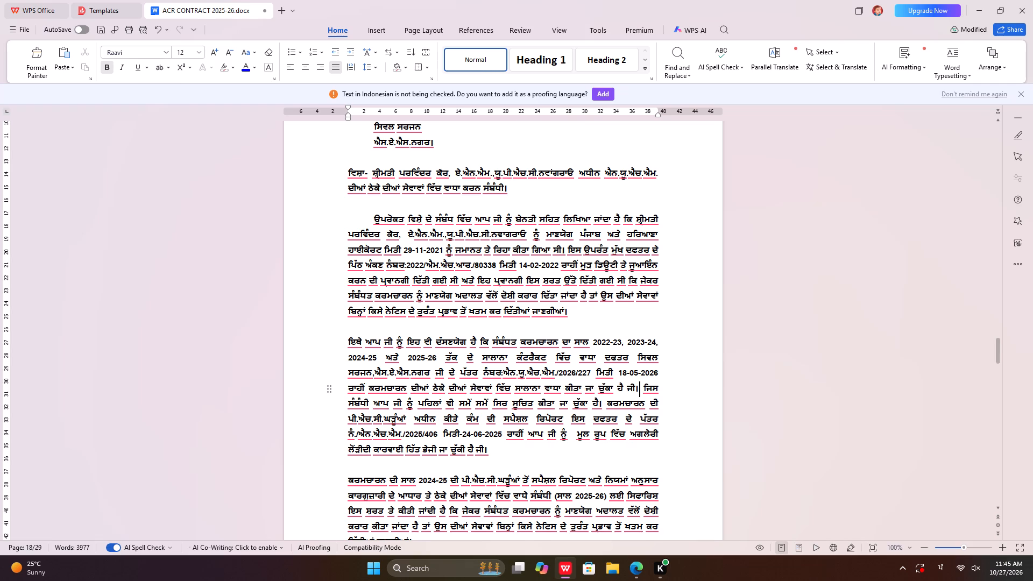
# Delete the second body paragraph's remaining text from ਜਿਸ ਸੰਬੰਧੀ through ਭੇਜੀ ਜਾ ਚੁੱਕੀ ਹੈ ਜੀ। and keep a blank line before the third paragraph.
pyautogui.moveTo(645, 387); pyautogui.dragTo(652, 402)
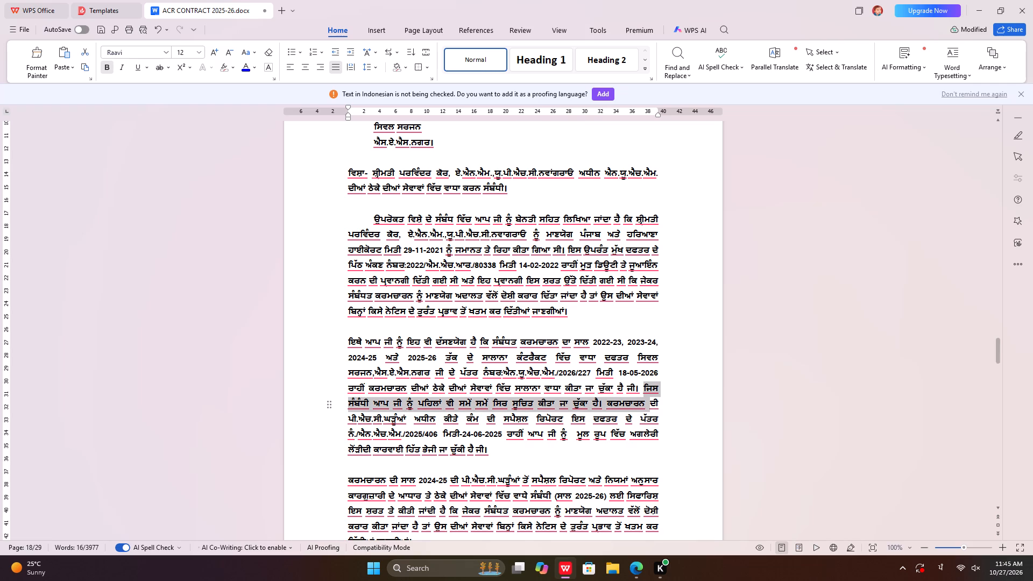
pyautogui.moveTo(652, 402); pyautogui.dragTo(646, 454)
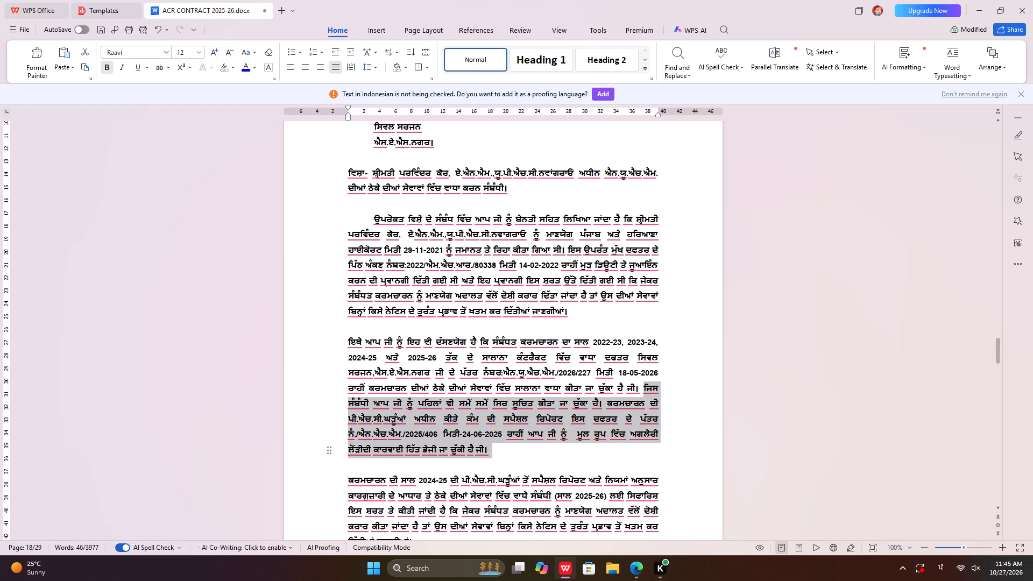
pyautogui.moveTo(646, 454); pyautogui.dragTo(647, 454)
pyautogui.press('Delete')
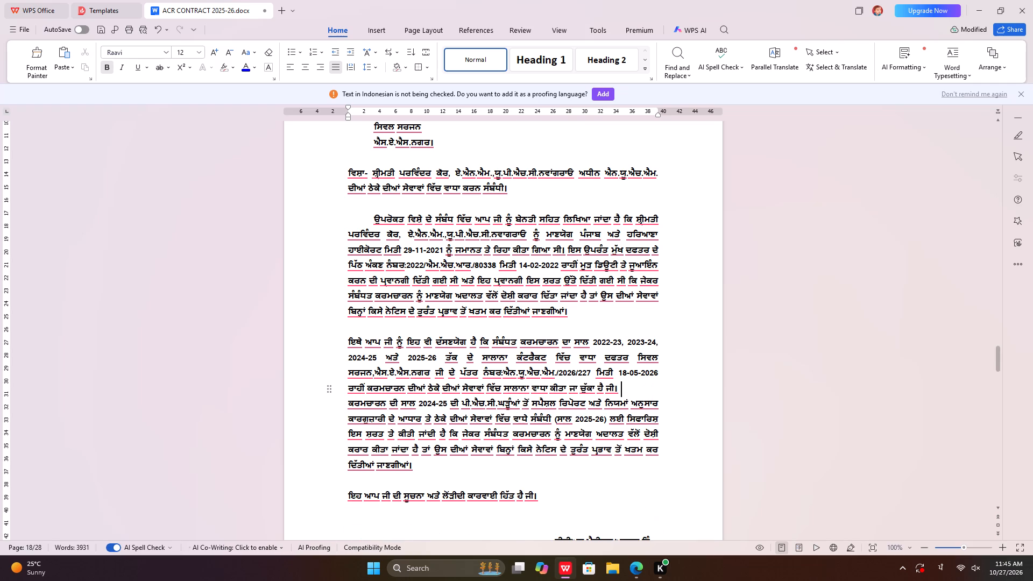
pyautogui.press('Return')
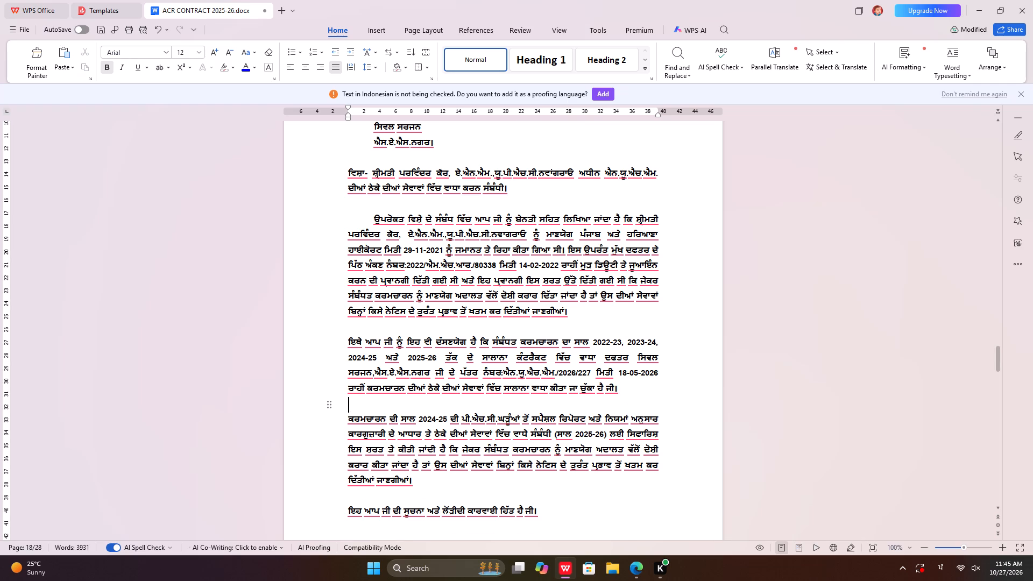
# Replace ਦੇ ਸਾਲਾਨਾ ਕੰਟਰੈਕਟ ਵਿੱਚ ਵਾਧਾ with ਦਾ after 2025-26 ਤੱਕ in the second body paragraph.
pyautogui.moveTo(473, 358); pyautogui.dragTo(604, 359)
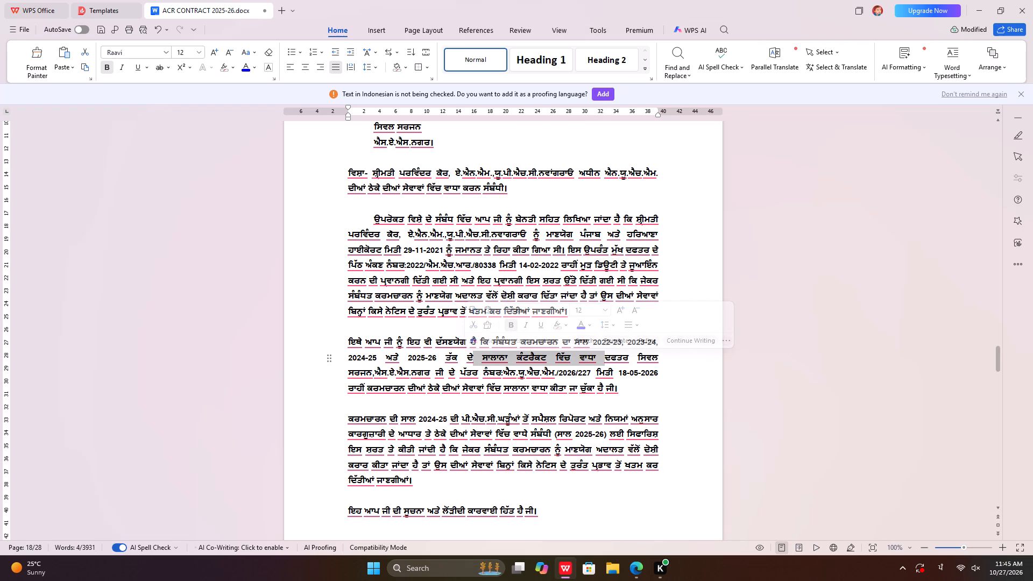
pyautogui.click(505, 392)
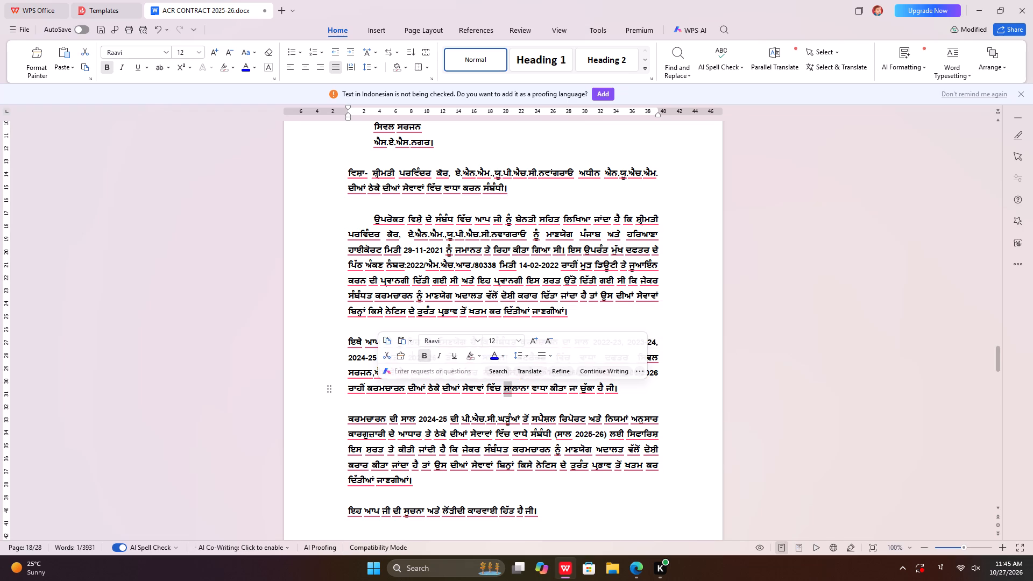
pyautogui.click(626, 391)
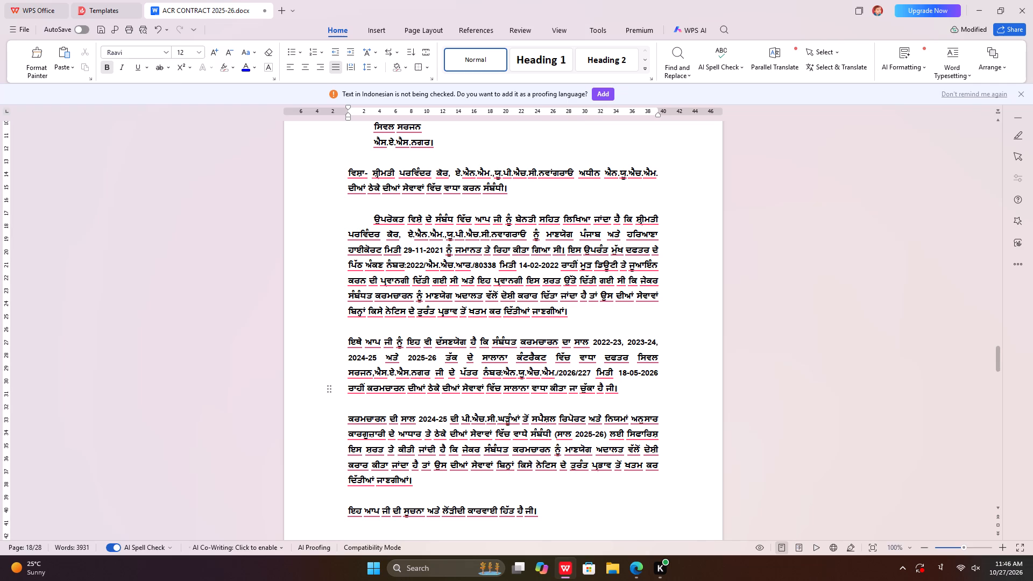
pyautogui.moveTo(582, 356); pyautogui.dragTo(628, 356)
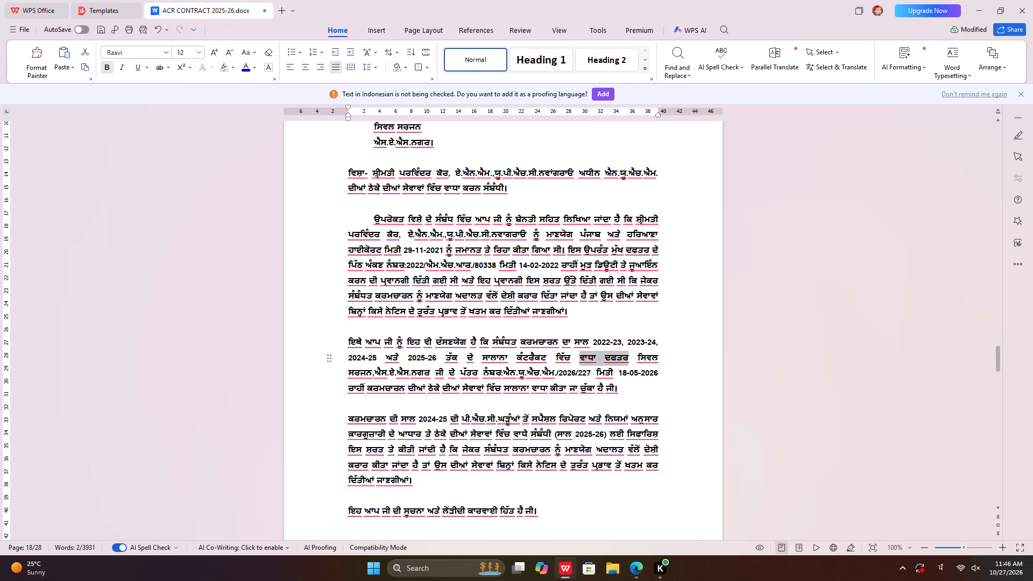
pyautogui.moveTo(628, 356); pyautogui.dragTo(625, 356)
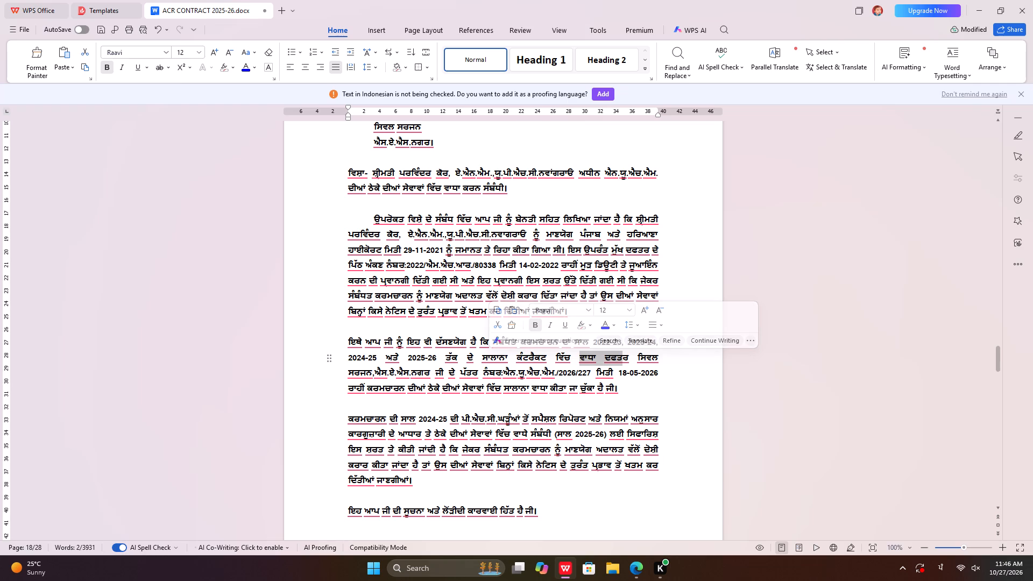
pyautogui.click(447, 357)
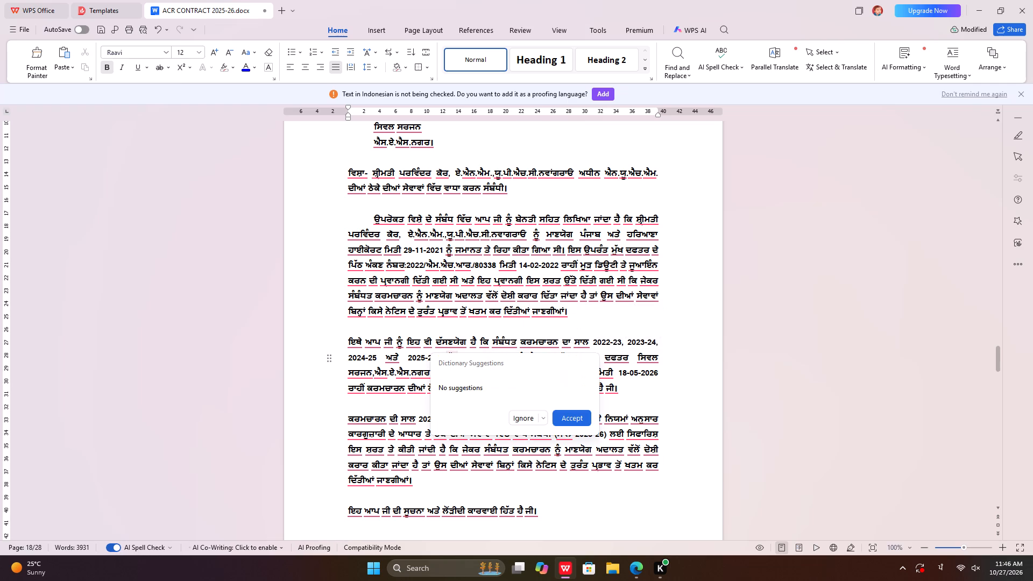
pyautogui.click(461, 348)
pyautogui.click(453, 434)
pyautogui.moveTo(465, 355); pyautogui.dragTo(585, 351)
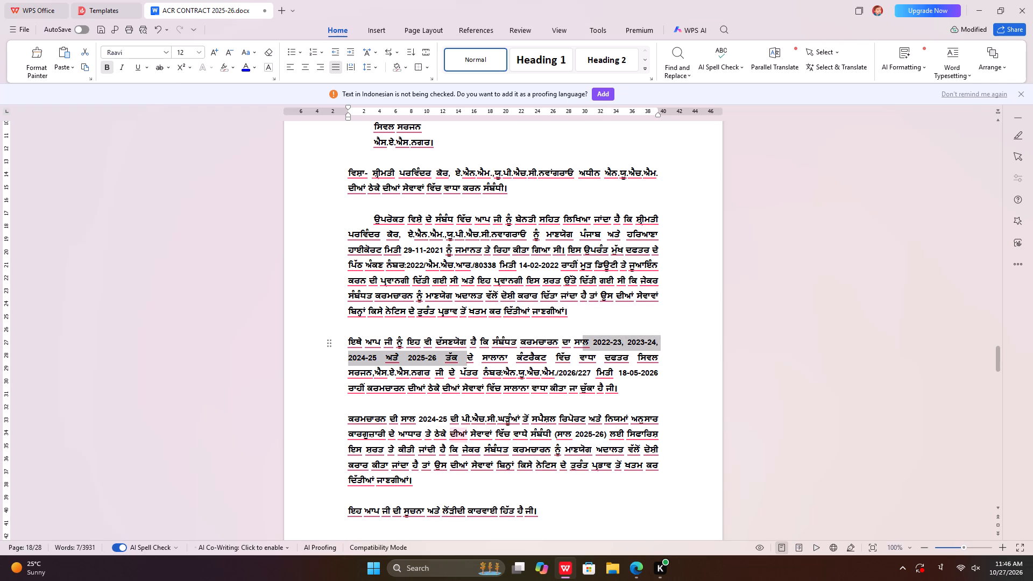
pyautogui.moveTo(585, 351); pyautogui.dragTo(603, 359)
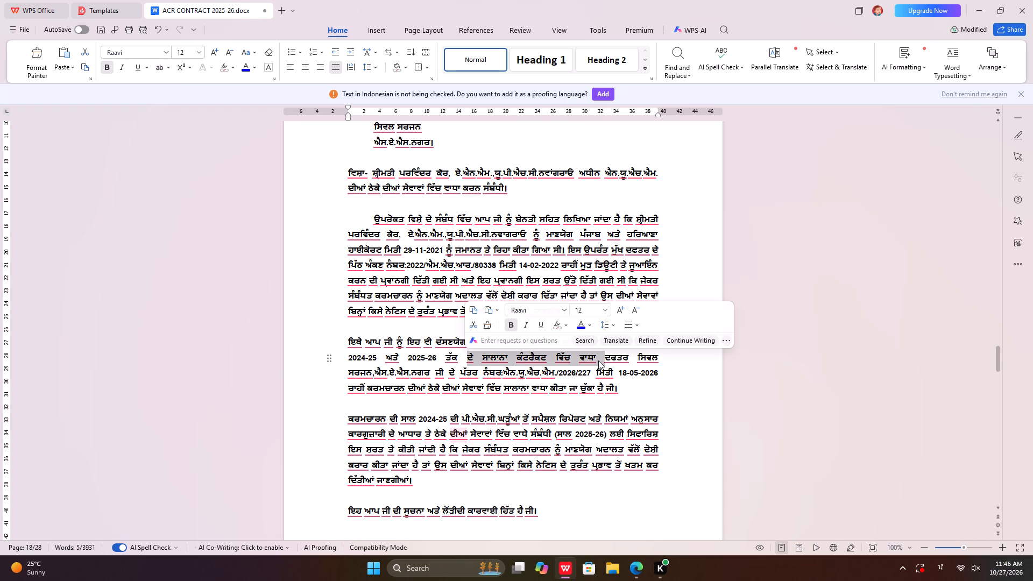
pyautogui.write('ਦਾ')
pyautogui.press('space')
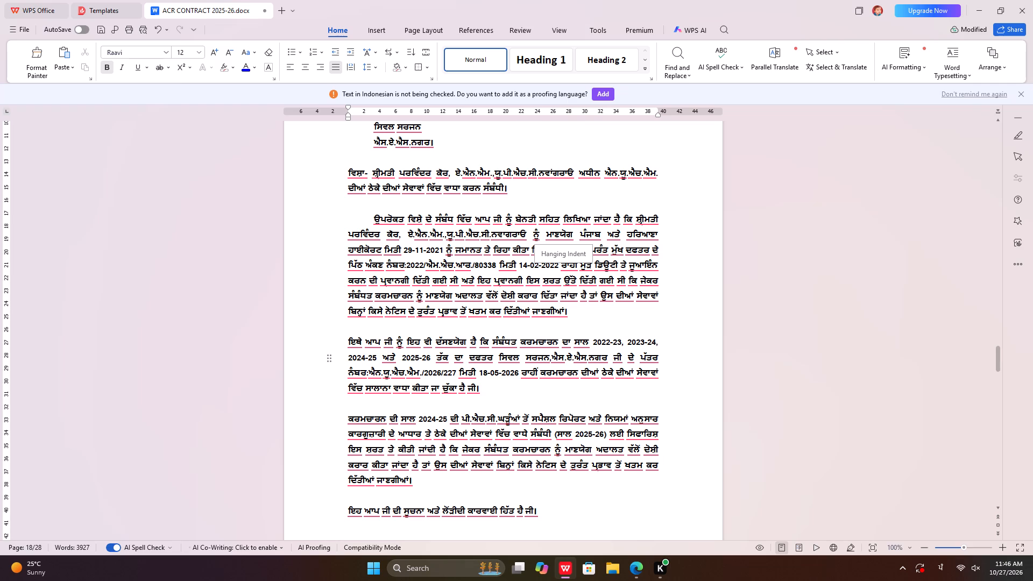
# Change the year at the start of the third body paragraph, after ਕਰਮਚਾਰਨ ਦੀ ਸਾਲ, to 2025-26.
pyautogui.scroll(-1, 468, 395)
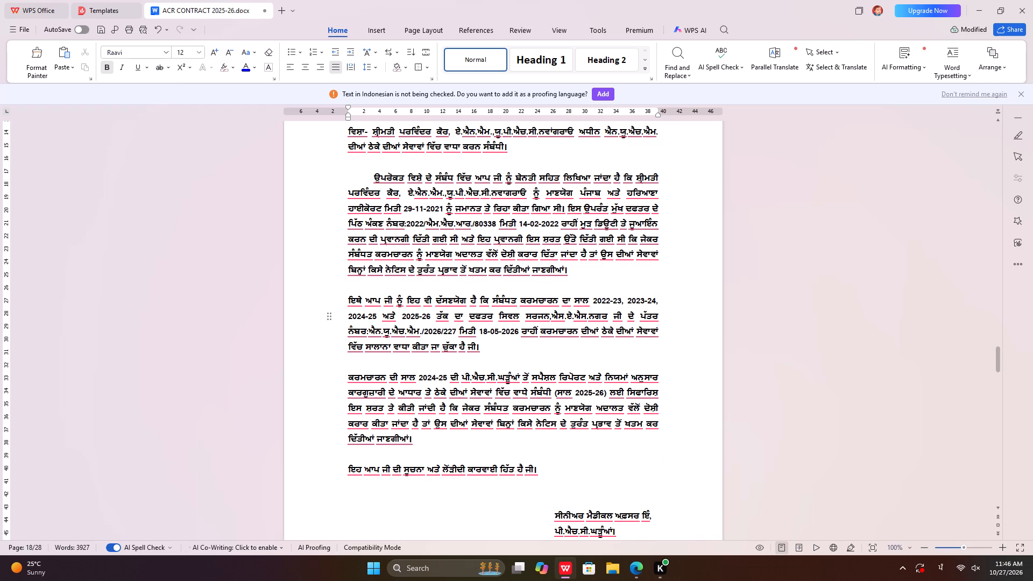
pyautogui.moveTo(347, 377); pyautogui.dragTo(397, 380)
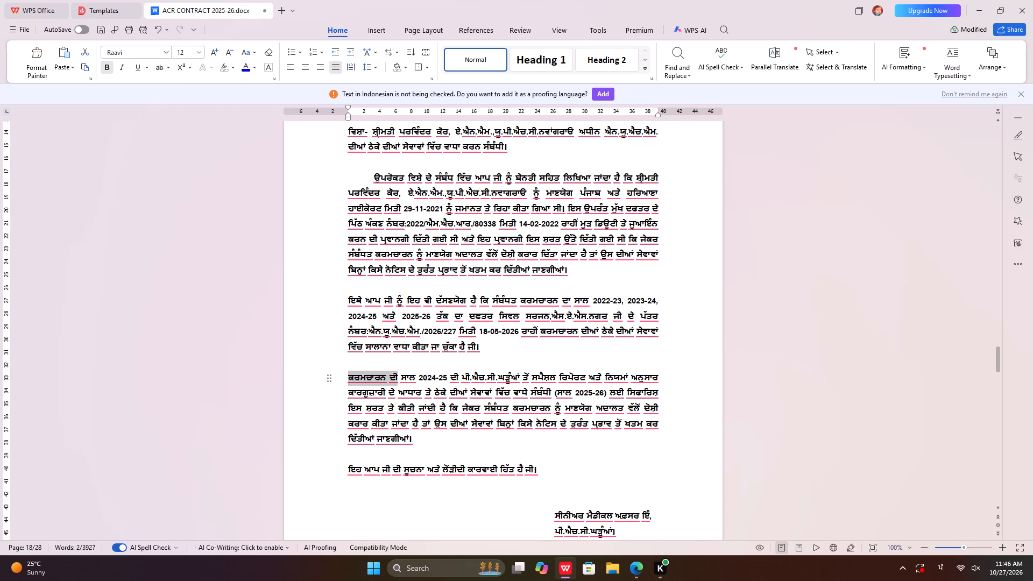
pyautogui.moveTo(397, 380); pyautogui.dragTo(433, 377)
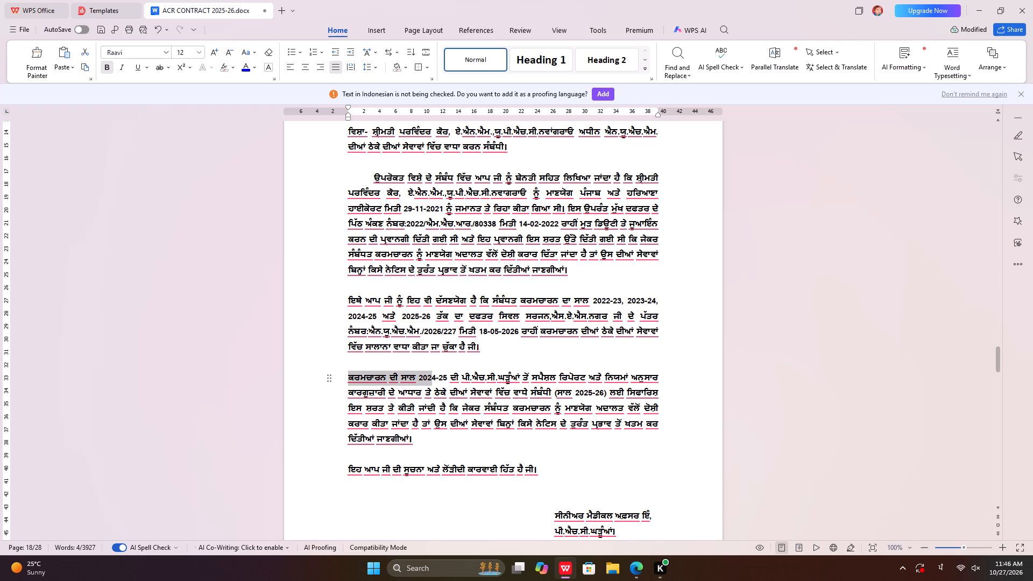
pyautogui.moveTo(433, 377); pyautogui.dragTo(405, 376)
pyautogui.click(431, 375)
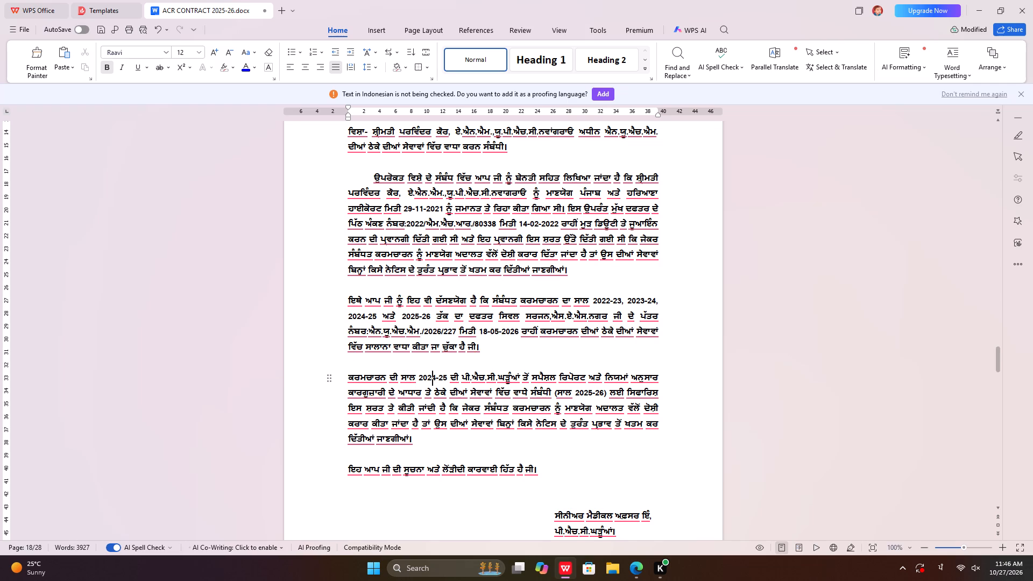
pyautogui.press('5')
pyautogui.moveTo(442, 378); pyautogui.dragTo(448, 373)
pyautogui.press('6')
# Delete the words ਪੀ.ਐਚ.ਸੀ.ਘੜੂੰਆਂ ਤੋਂ ਸਪੈਸ਼ਲ ਰਿਪੋਰਟ ਅਤੇ from the third body paragraph.
pyautogui.moveTo(461, 374); pyautogui.dragTo(607, 375)
pyautogui.press('Delete')
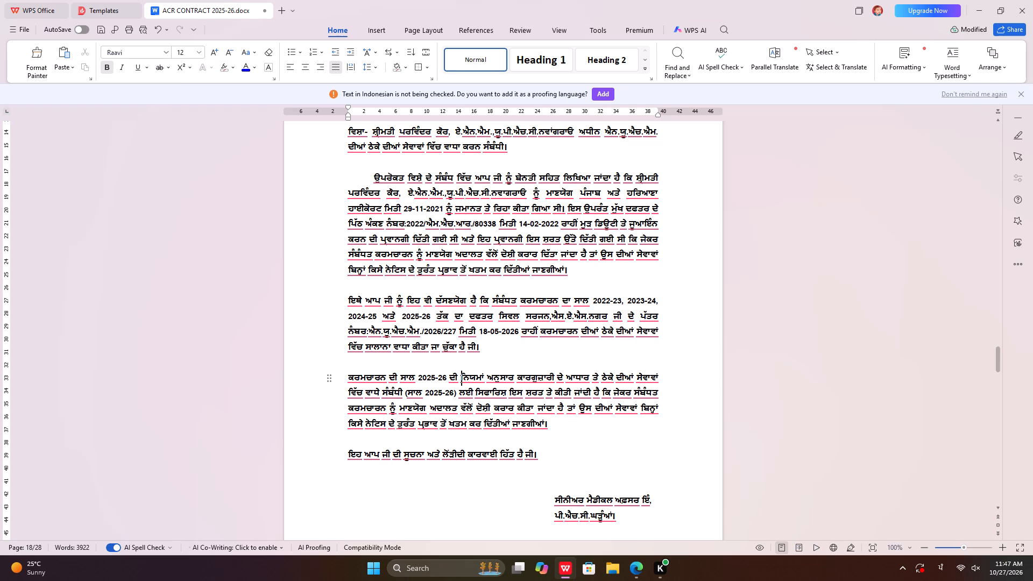
# Change the year in brackets after ਵਾਧੇ ਸੰਬੰਧੀ in the third body paragraph to 2026-27.
pyautogui.click(439, 392)
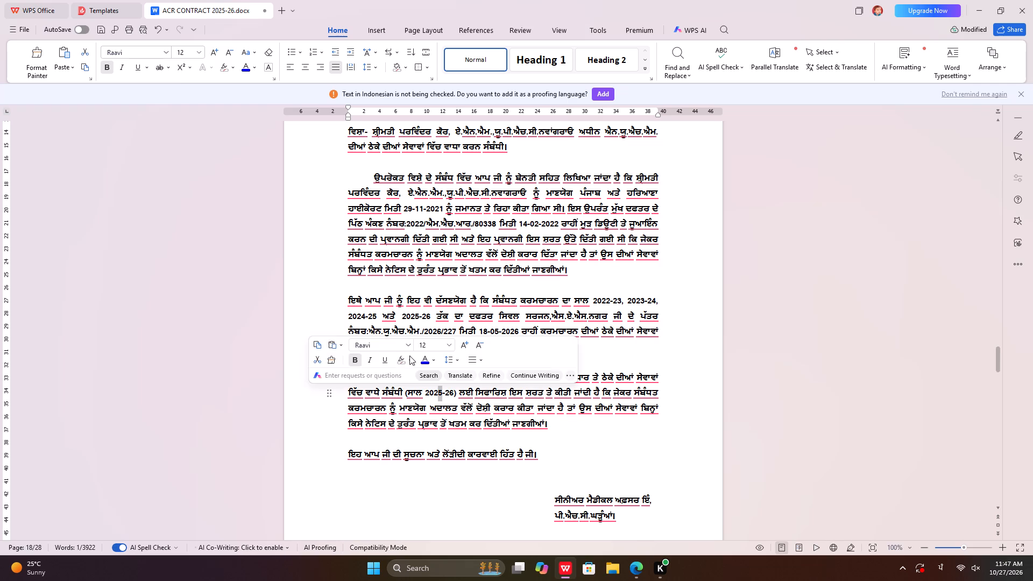
pyautogui.press('6')
pyautogui.click(451, 393)
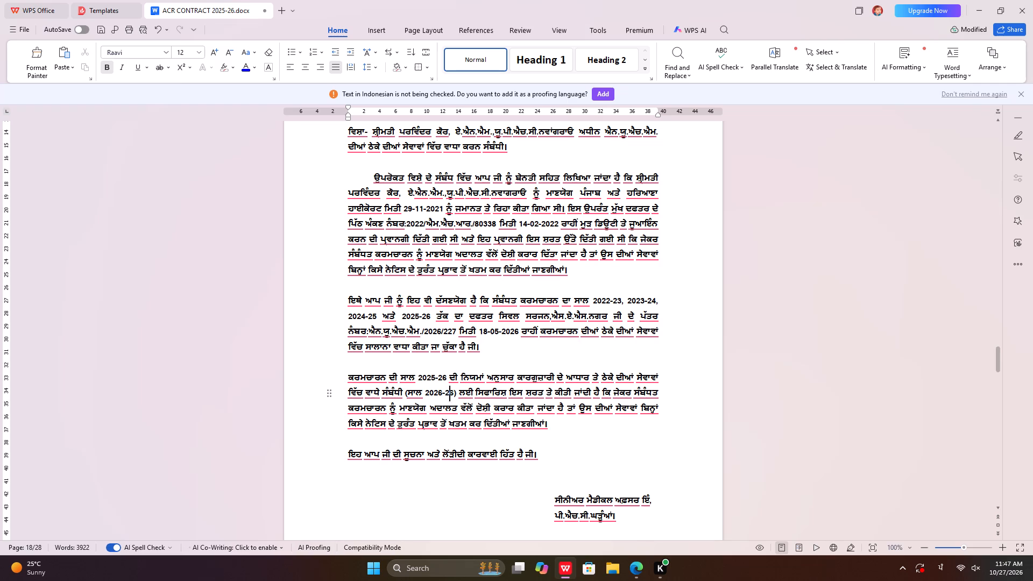
pyautogui.press('7')
# Save the document with the revised letter.
pyautogui.scroll(-1, 538, 455)
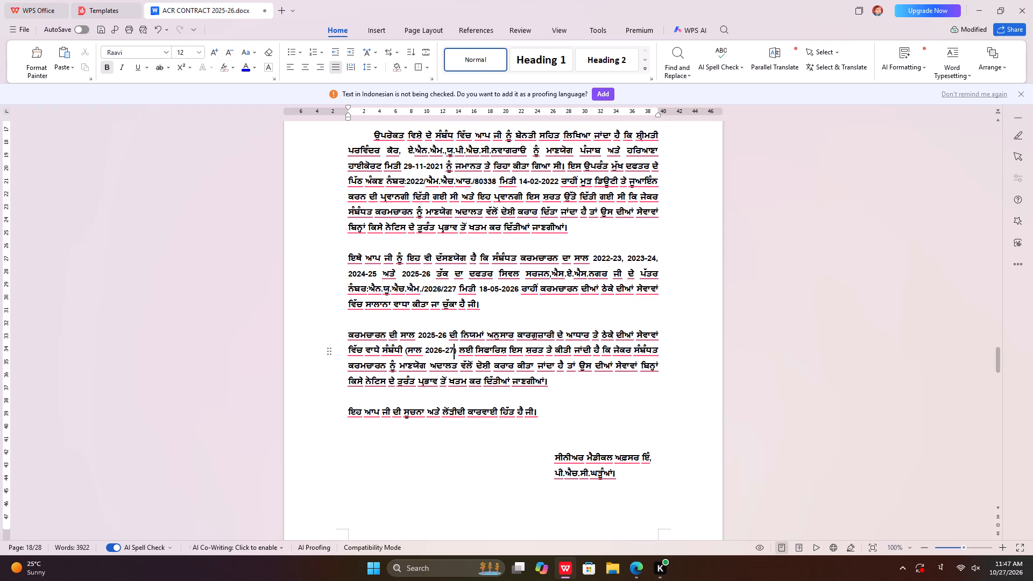
pyautogui.moveTo(462, 332); pyautogui.dragTo(477, 332)
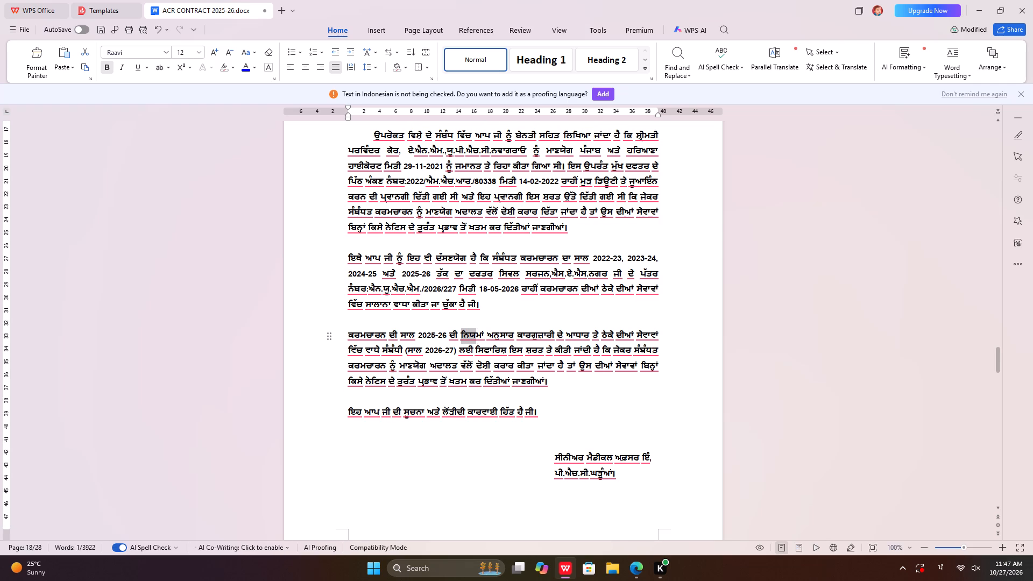
pyautogui.moveTo(477, 332); pyautogui.dragTo(512, 331)
pyautogui.click(503, 470)
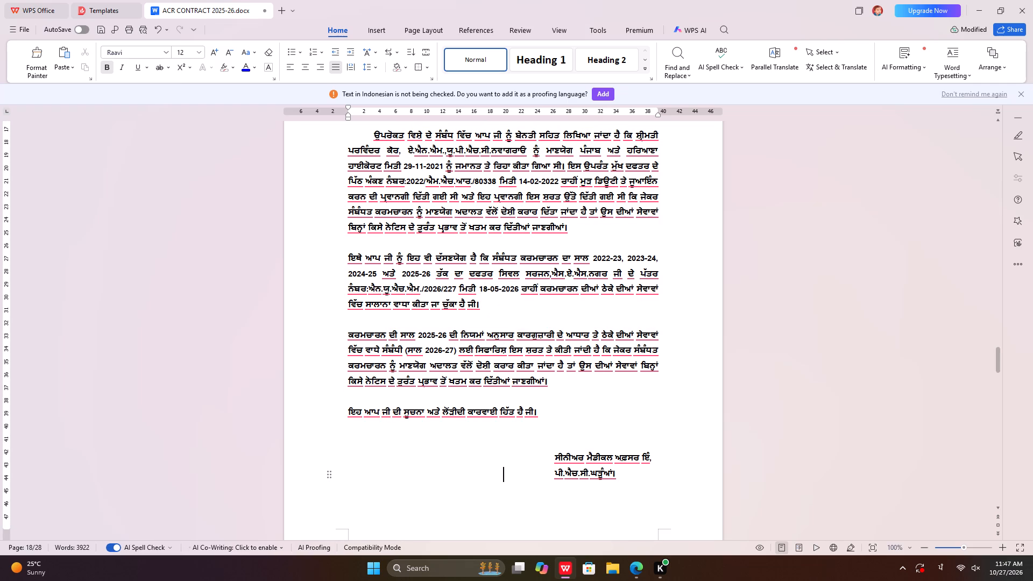
pyautogui.click(11, 32)
pyautogui.click(39, 111)
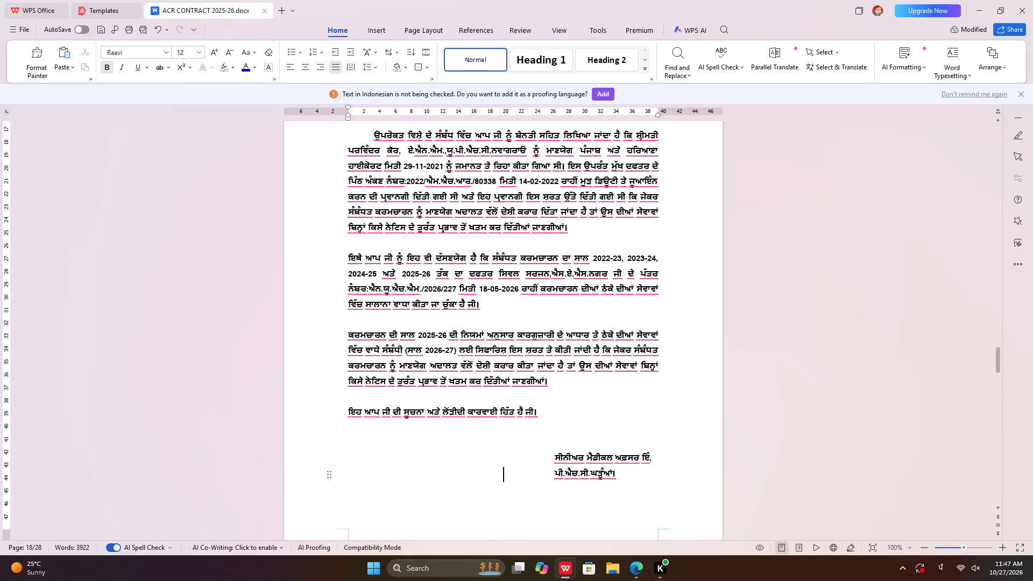
# Make all four lines of the sender's letterhead block beside the mission logo bold.
pyautogui.scroll(-2, 631, 363)
pyautogui.scroll(11, 642, 374)
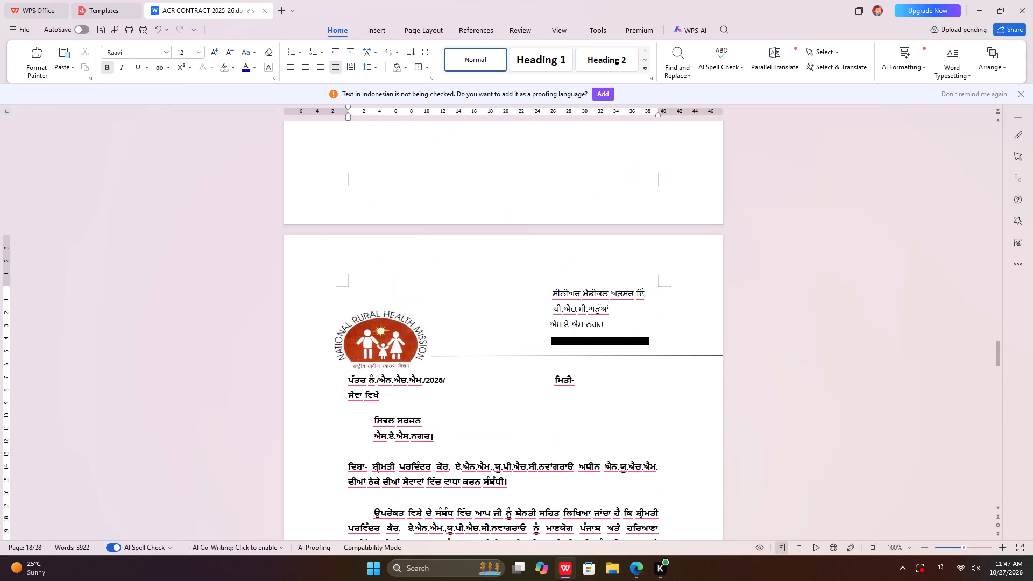
pyautogui.moveTo(544, 289); pyautogui.dragTo(663, 342)
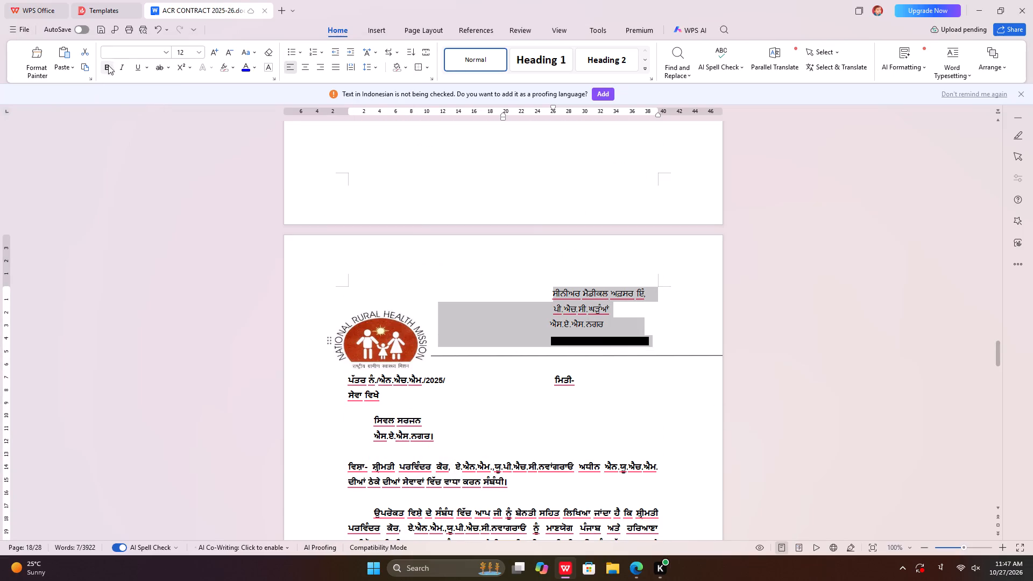
pyautogui.click(108, 65)
pyautogui.click(589, 332)
pyautogui.moveTo(544, 342); pyautogui.dragTo(556, 344)
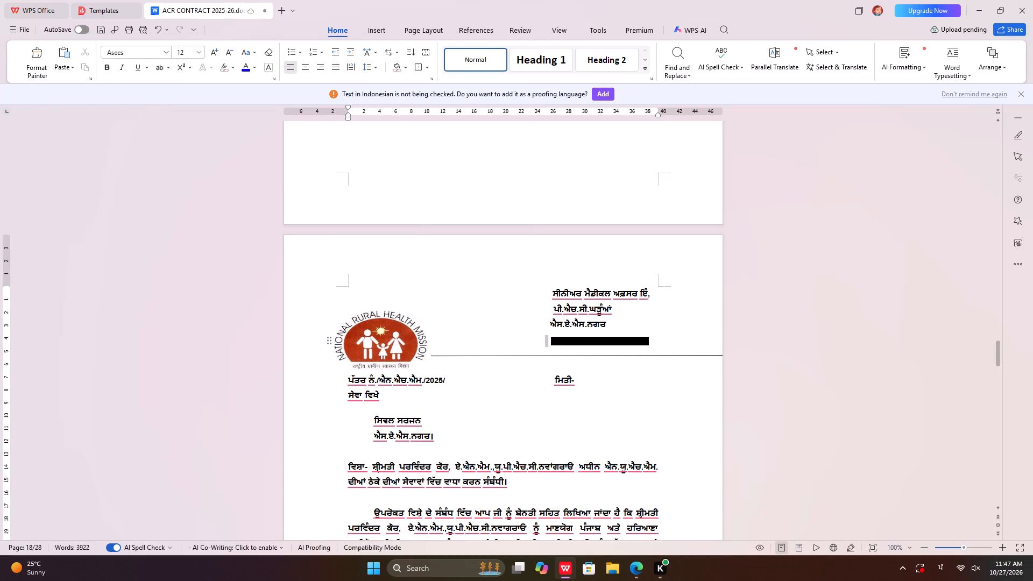
pyautogui.moveTo(556, 344); pyautogui.dragTo(650, 349)
pyautogui.click(105, 67)
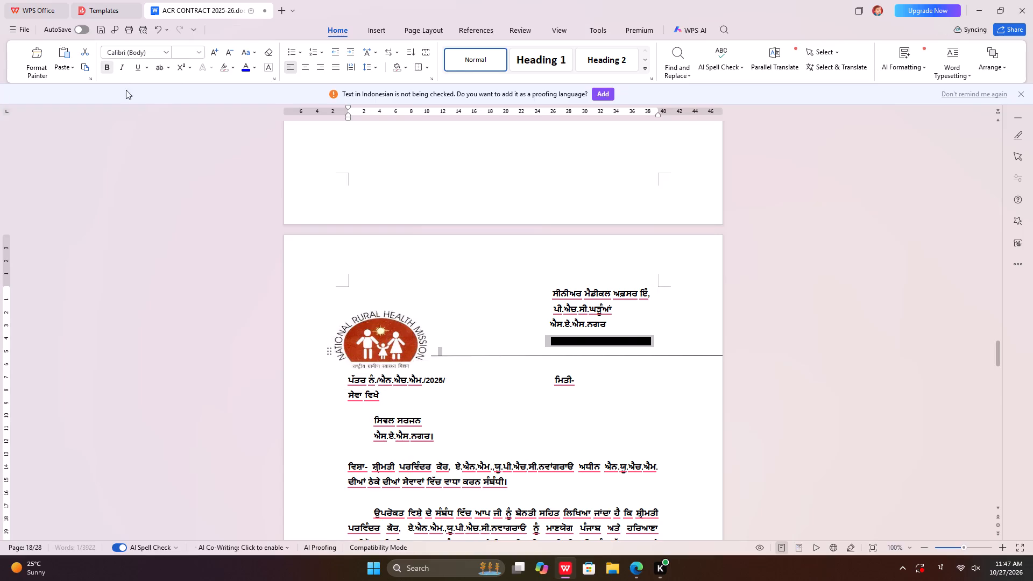
pyautogui.click(458, 411)
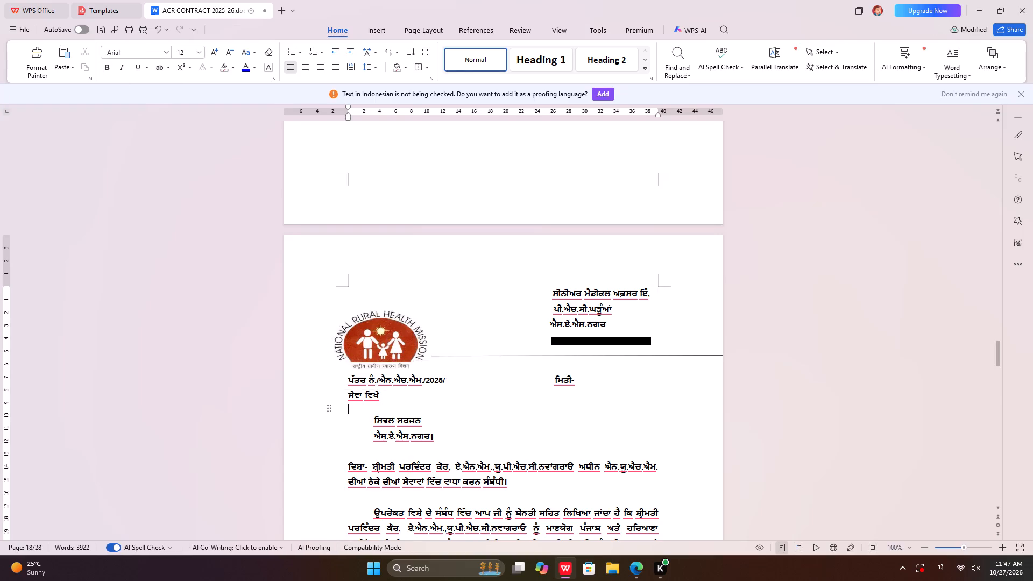
# Change the year in the letter's reference number, ਪੱਤਰ ਨੰ./ਐਨ.ਐਚ.ਐਮ., to 2026.
pyautogui.click(438, 382)
pyautogui.press('Delete')
pyautogui.press('6')
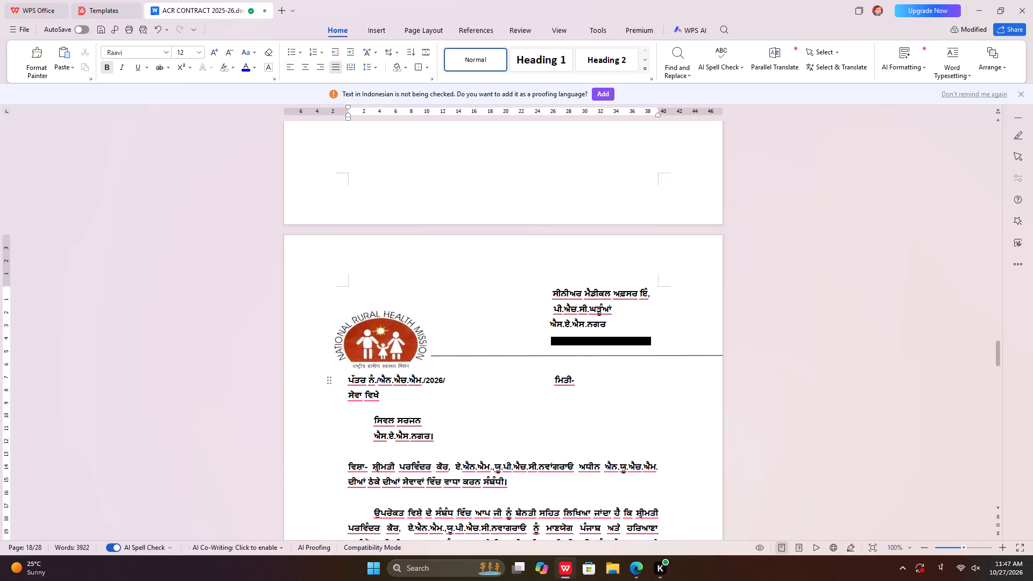
# Enter the date 27-10-2026 after ਮਿਤੀ- on the letter's reference line and add an empty line below it.
pyautogui.click(575, 368)
pyautogui.click(577, 381)
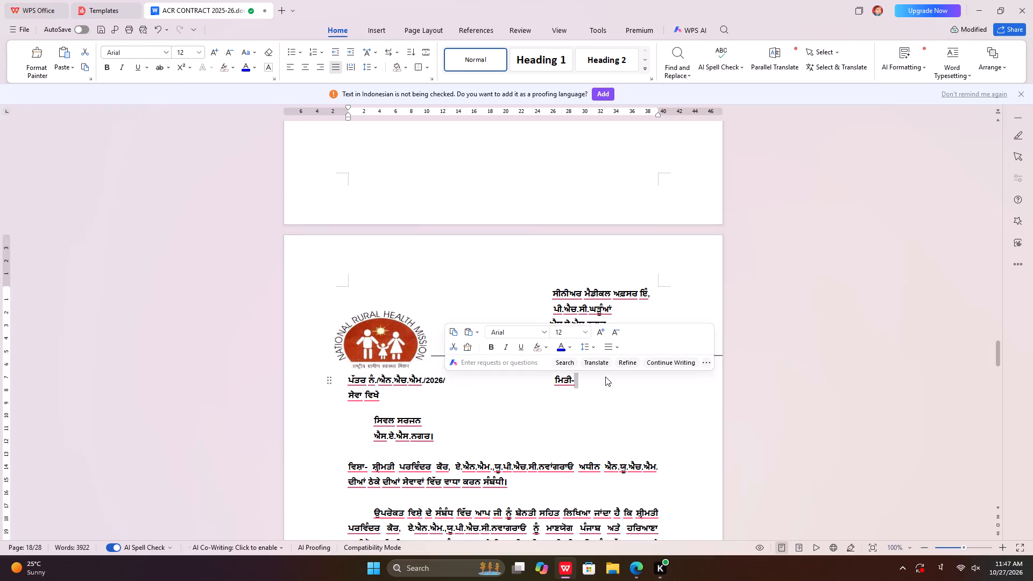
pyautogui.click(587, 378)
pyautogui.click(588, 375)
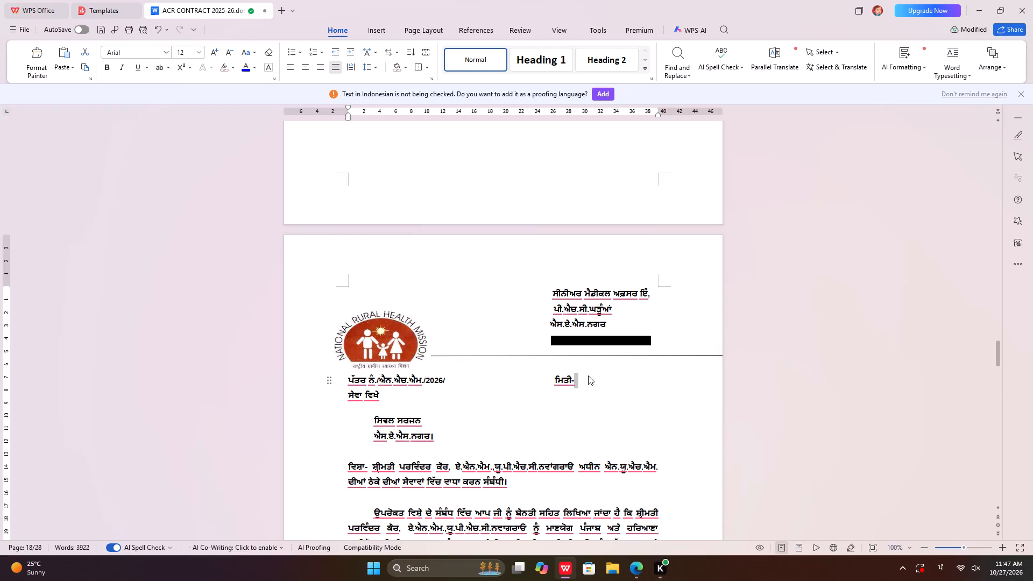
pyautogui.write('27-10-2026')
pyautogui.scroll(-1, 455, 390)
pyautogui.press('Return')
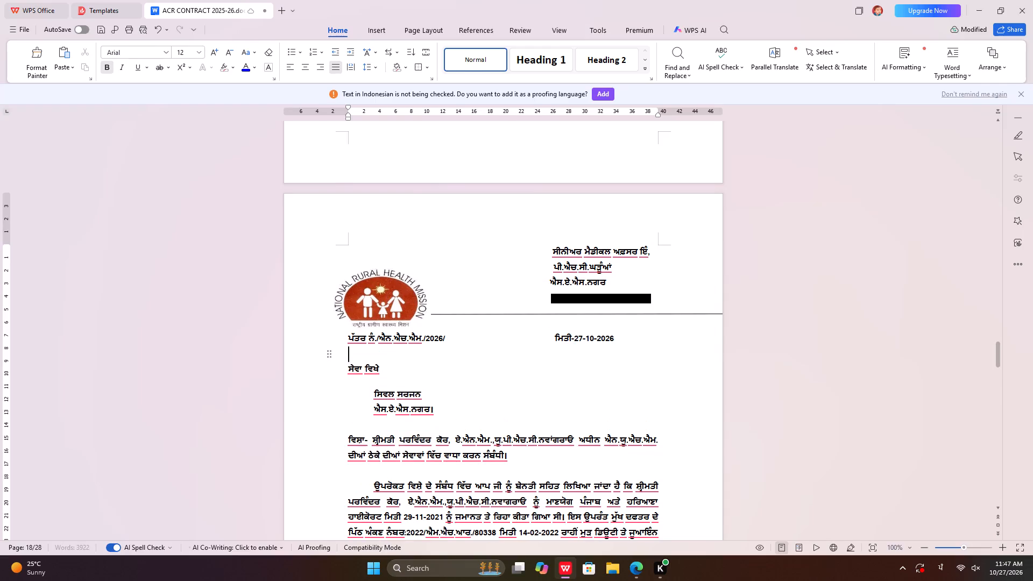
# Save the document with the dated letter.
pyautogui.scroll(-7, 613, 360)
pyautogui.scroll(-3, 438, 373)
pyautogui.click(441, 387)
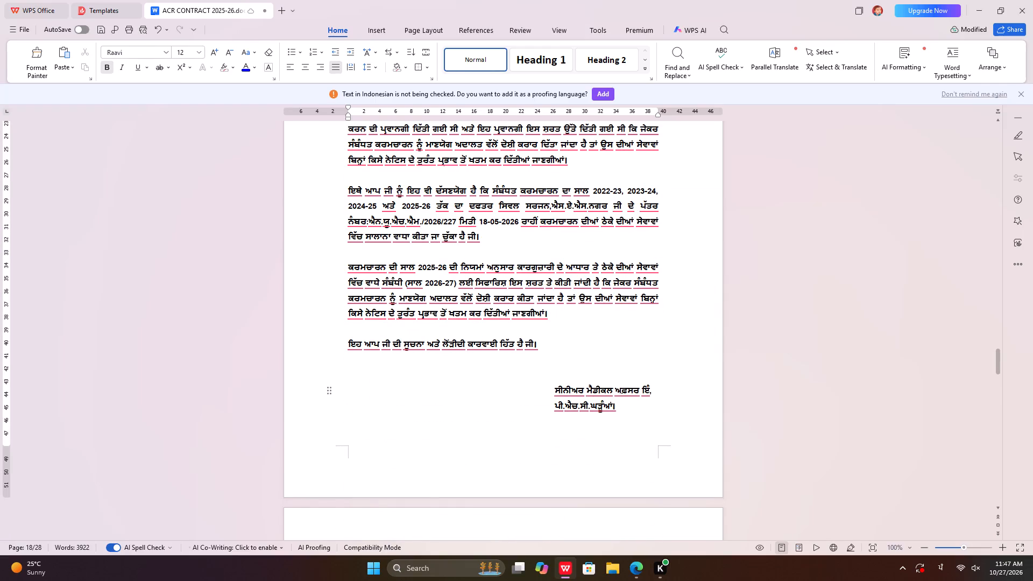
pyautogui.hotkey('ctrl', 's')
pyautogui.click(459, 384)
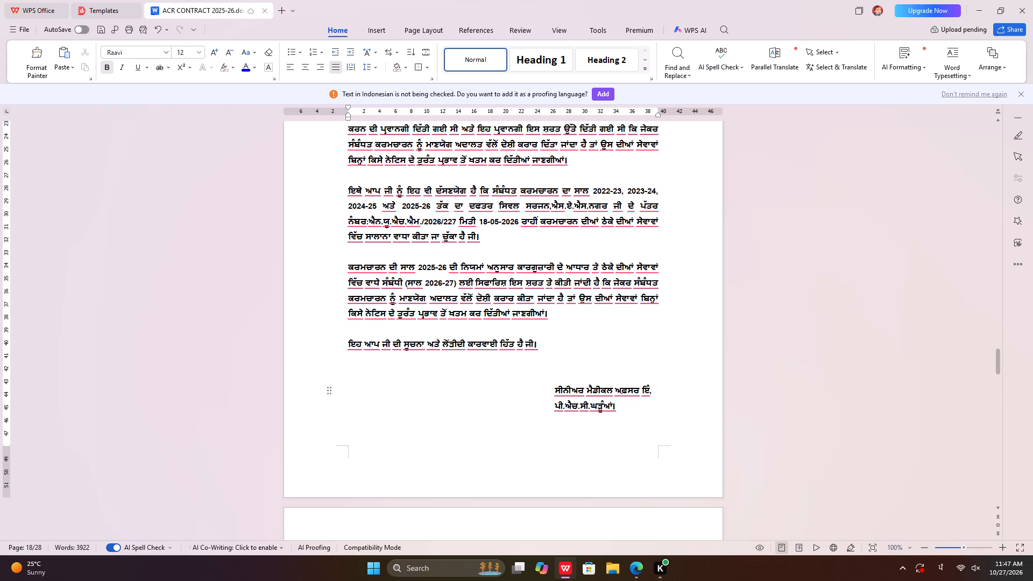
pyautogui.hotkey('ctrl', 'p')
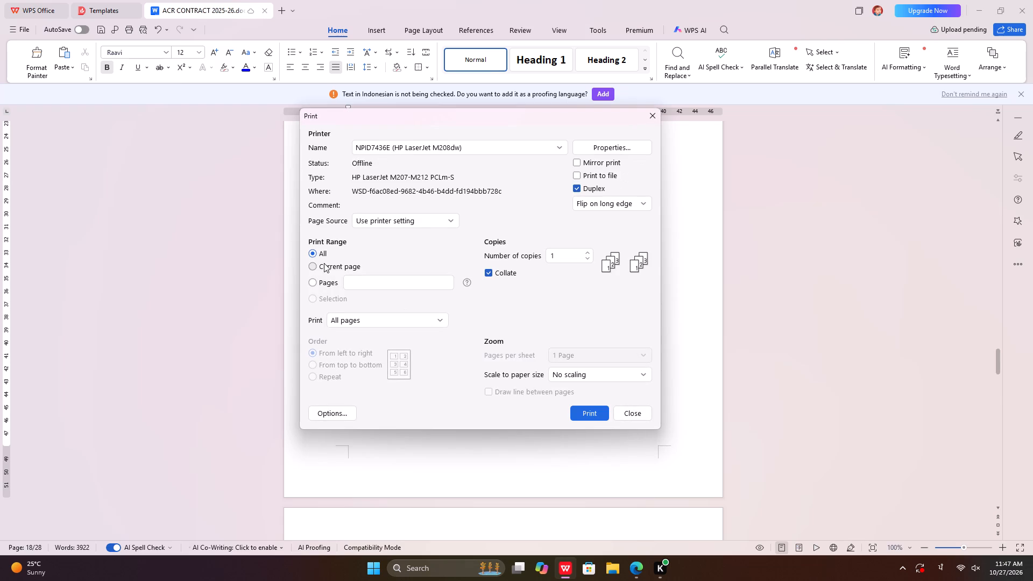
pyautogui.click(329, 264)
pyautogui.click(377, 157)
pyautogui.click(379, 153)
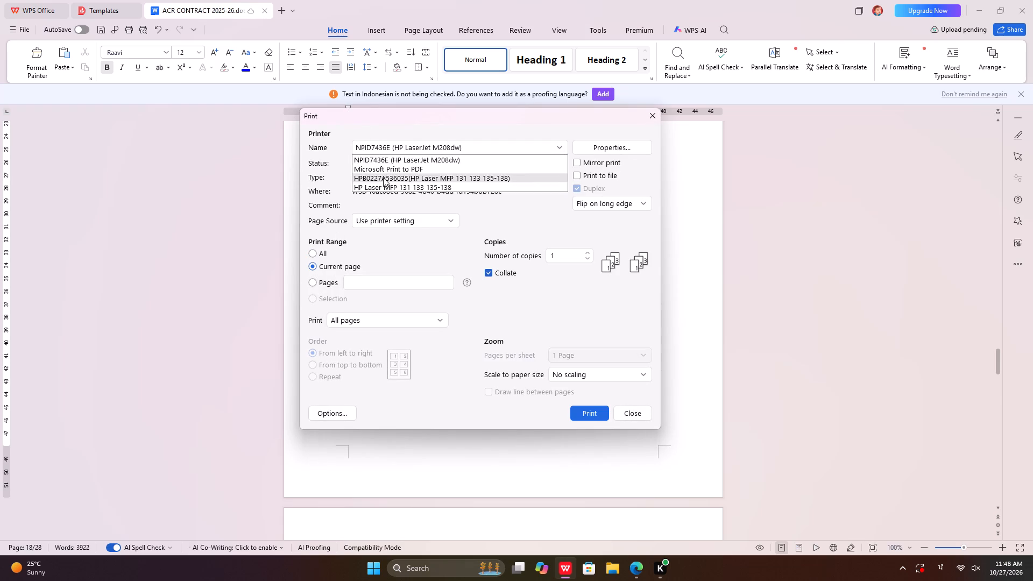
pyautogui.click(383, 178)
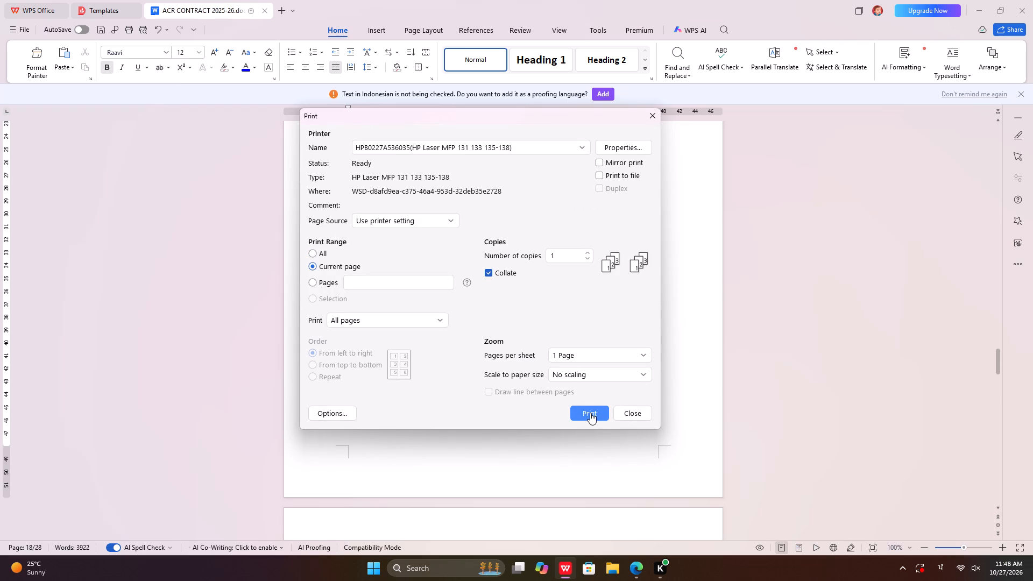
pyautogui.click(590, 413)
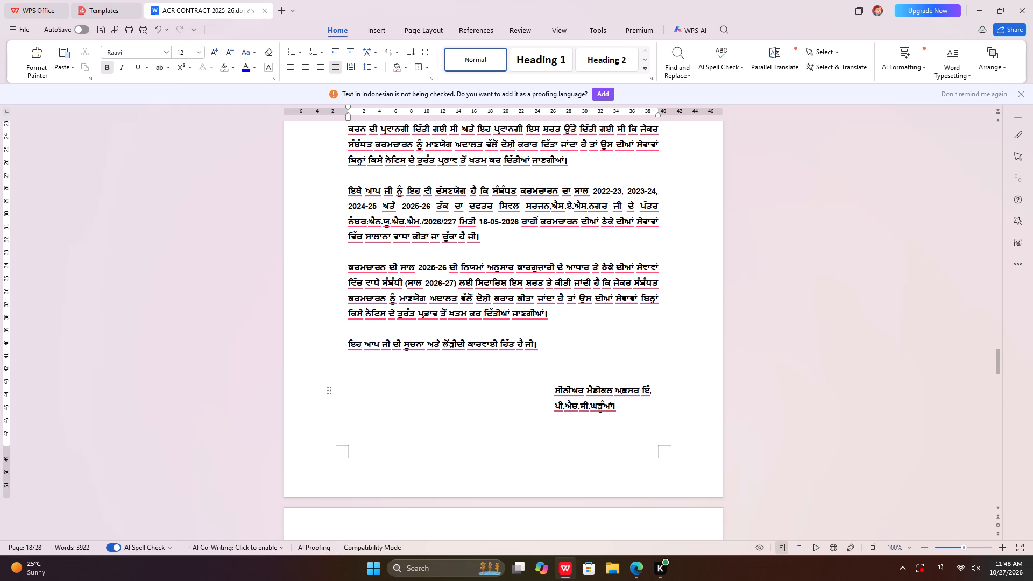
# Save the document again after printing.
pyautogui.click(20, 29)
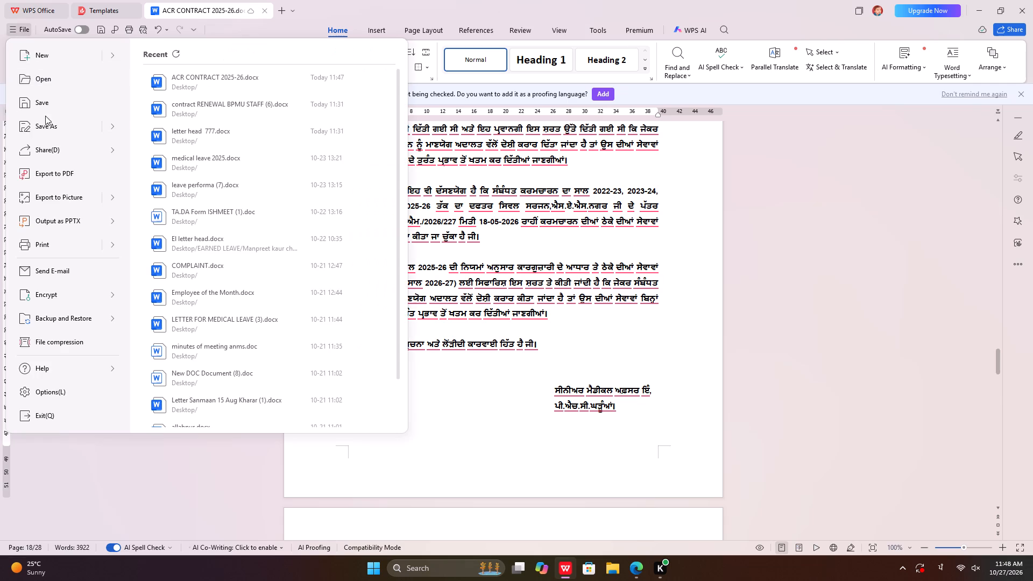
pyautogui.click(40, 101)
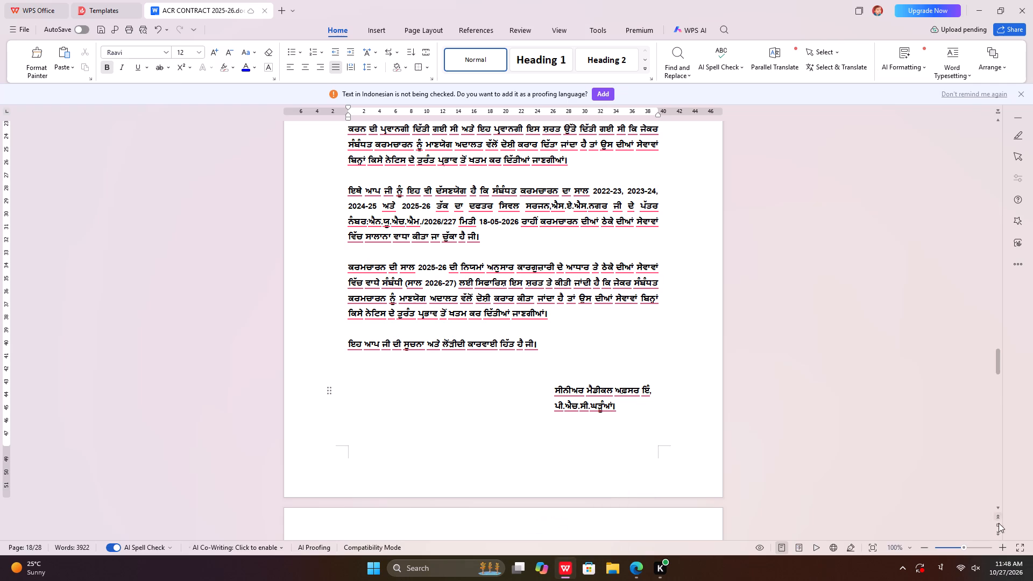
pyautogui.click(902, 566)
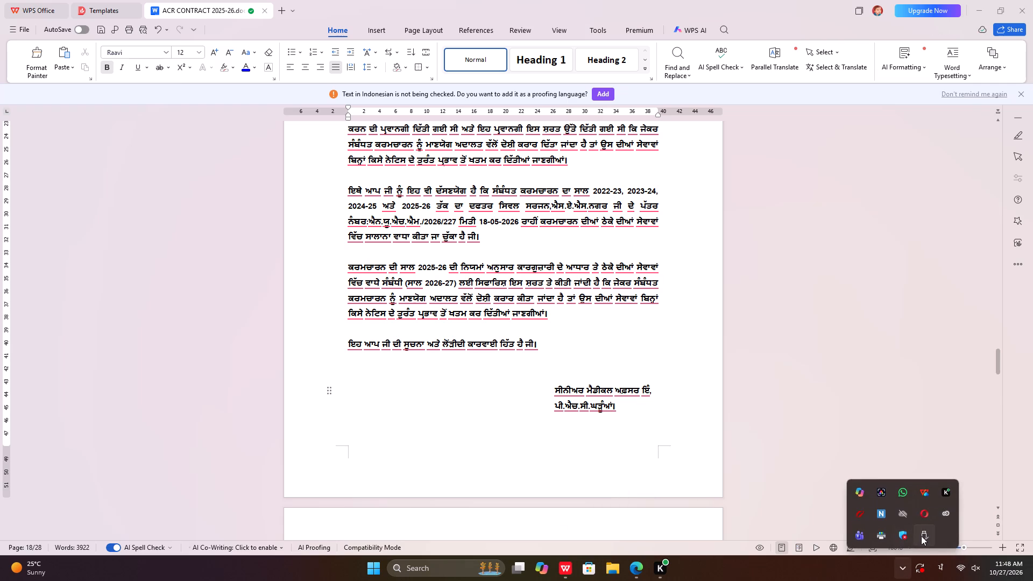
pyautogui.doubleClick(874, 537)
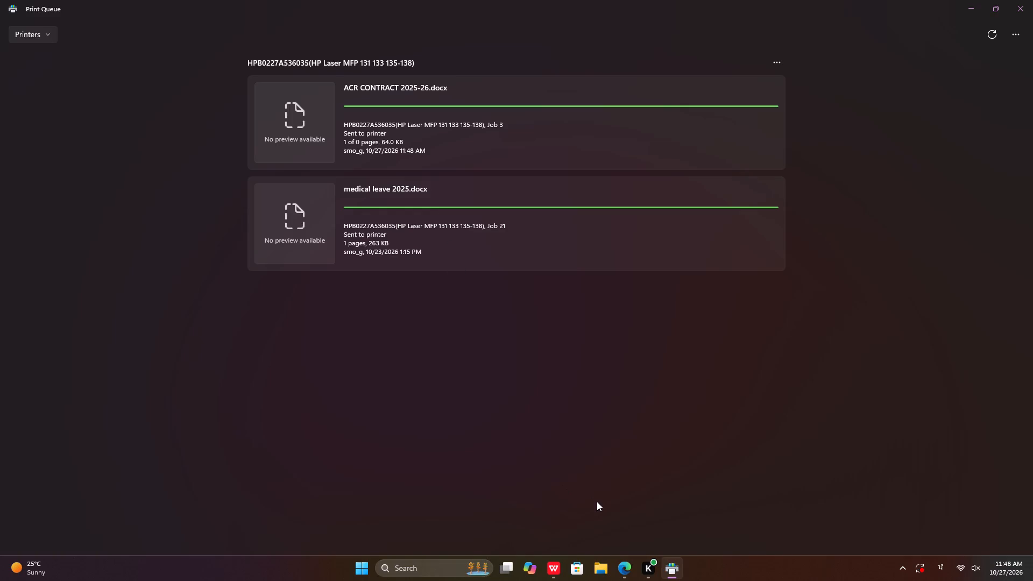
pyautogui.click(620, 576)
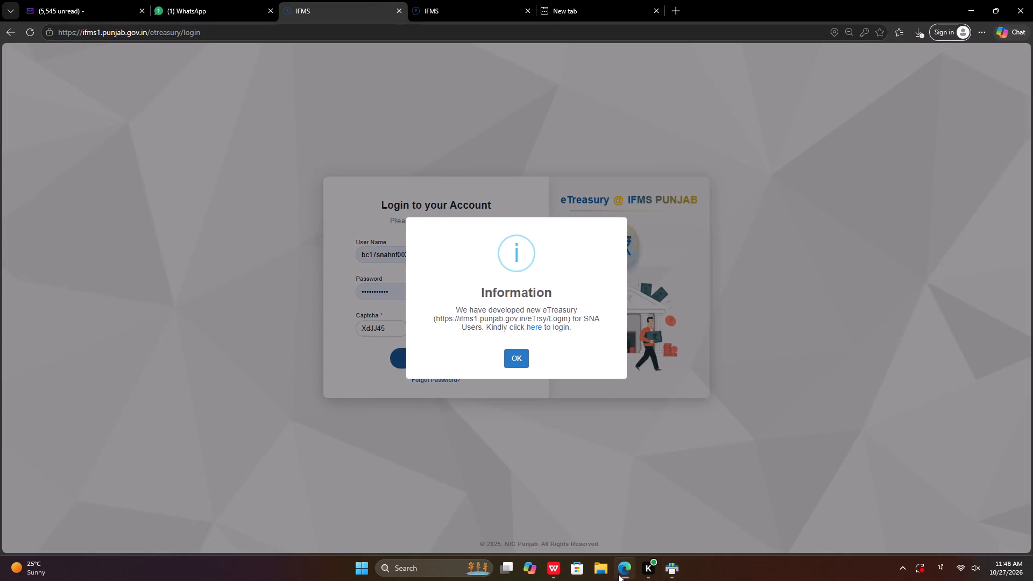
pyautogui.click(618, 574)
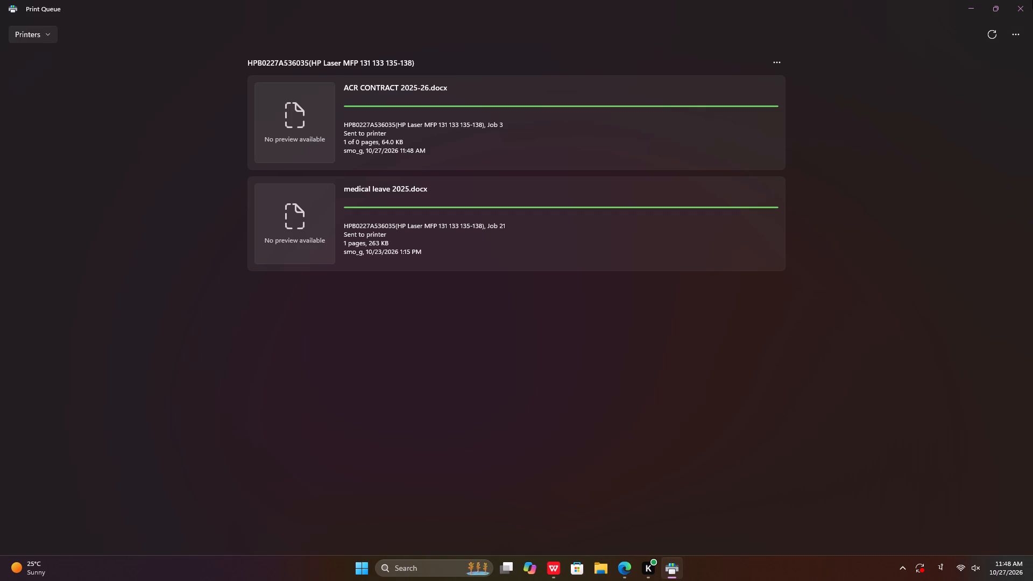
pyautogui.click(1016, 12)
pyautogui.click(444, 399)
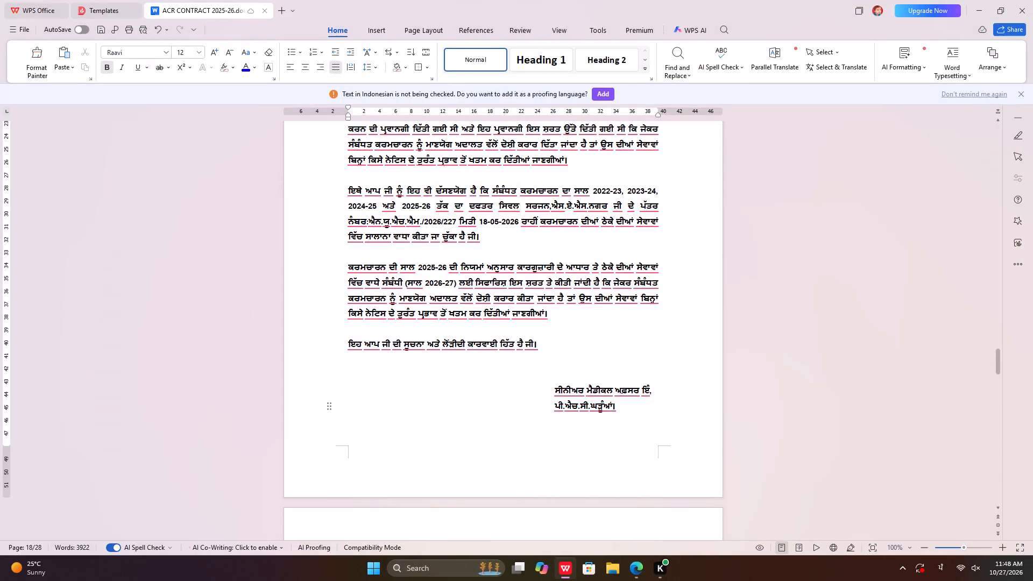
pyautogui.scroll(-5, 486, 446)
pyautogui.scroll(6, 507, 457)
# Switch to Microsoft Edge with the IFMS eTreasury login page.
pyautogui.click(638, 571)
pyautogui.click(638, 571)
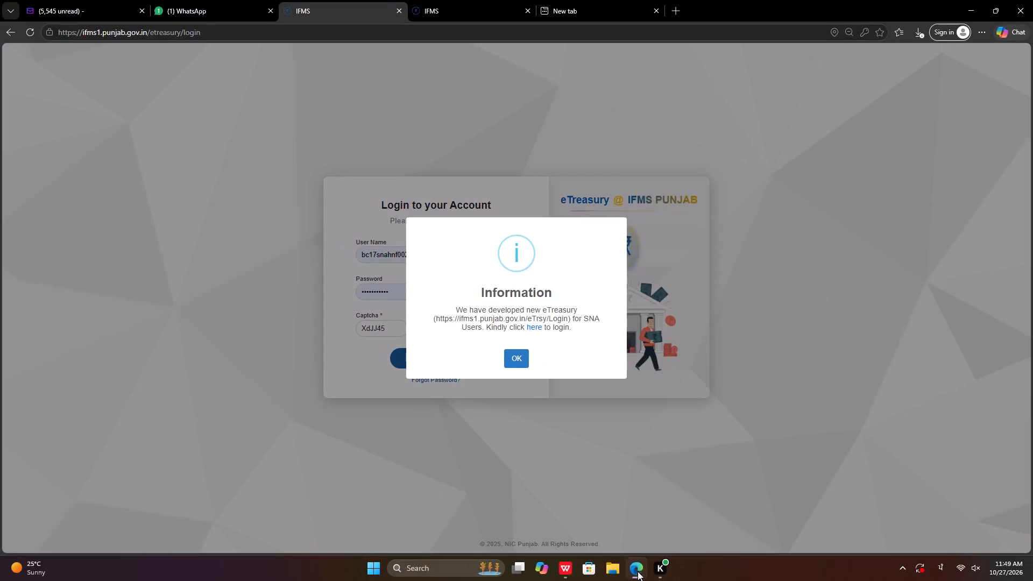